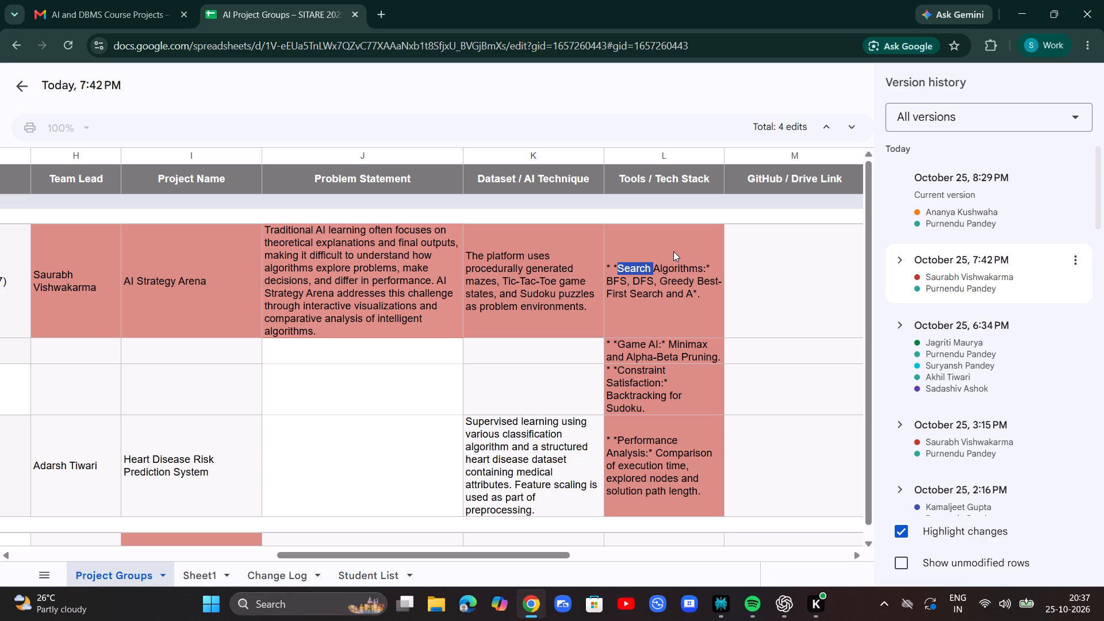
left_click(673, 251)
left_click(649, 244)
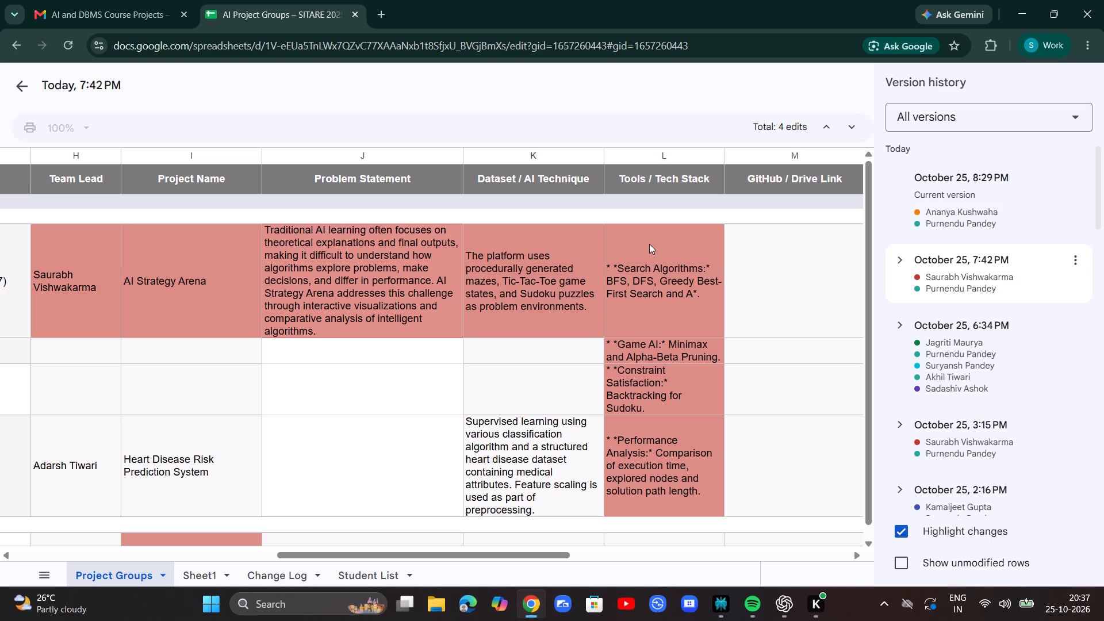
Look through the version history entries from October 25 back to October 21 for the version preceding the misplaced edits.
scroll(670, 352, "down", 3)
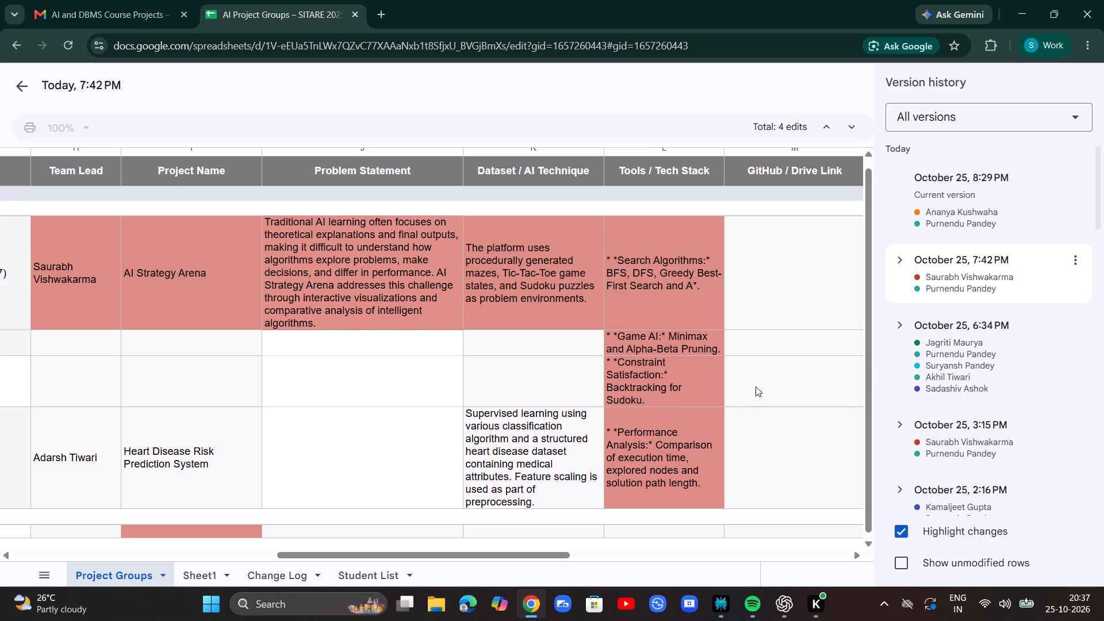
scroll(969, 425, "down", 6)
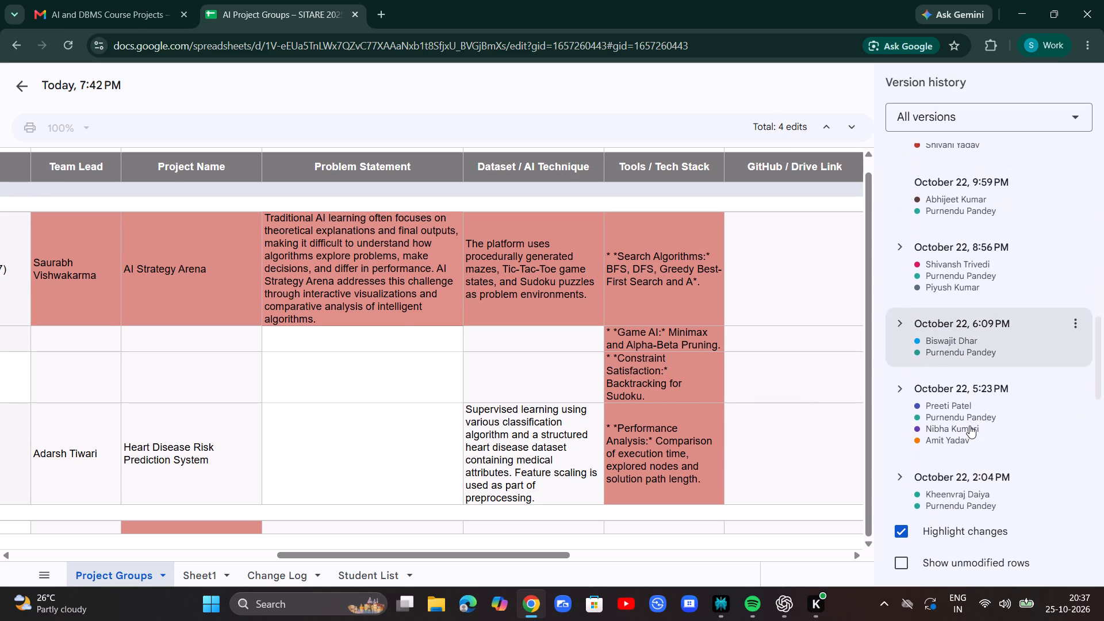
scroll(969, 425, "down", 3)
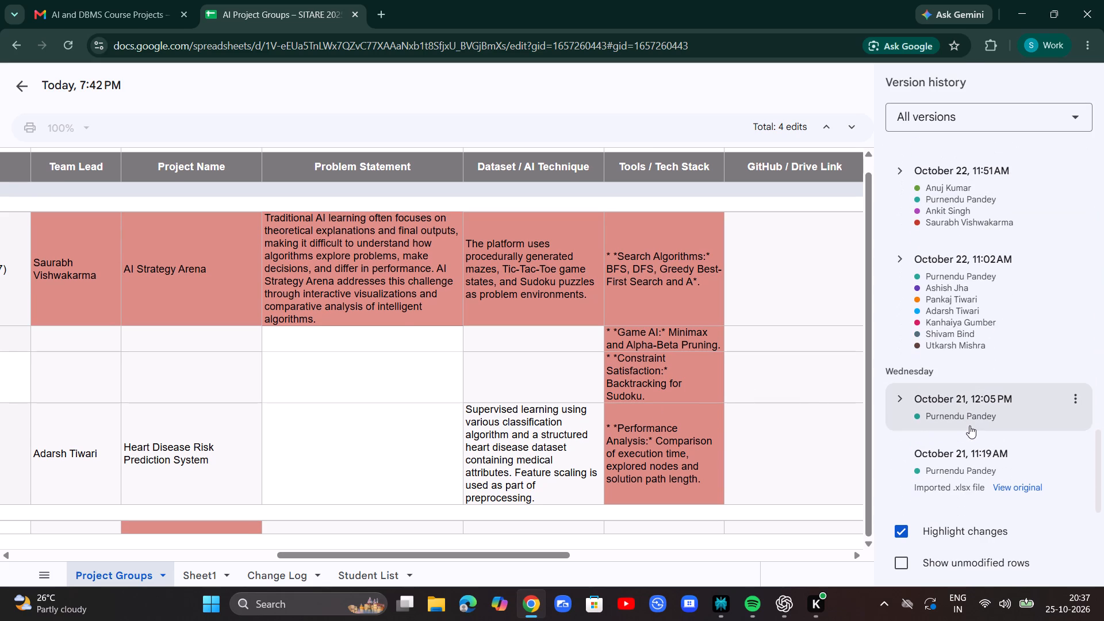
scroll(969, 425, "down", 1)
scroll(987, 338, "up", 1)
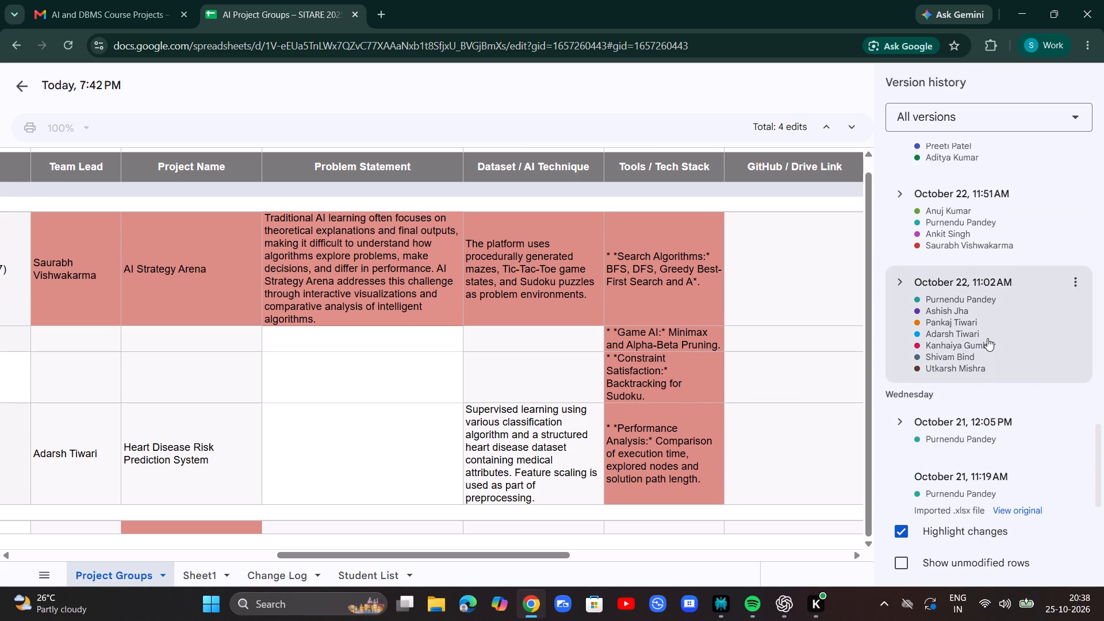
scroll(987, 338, "up", 7)
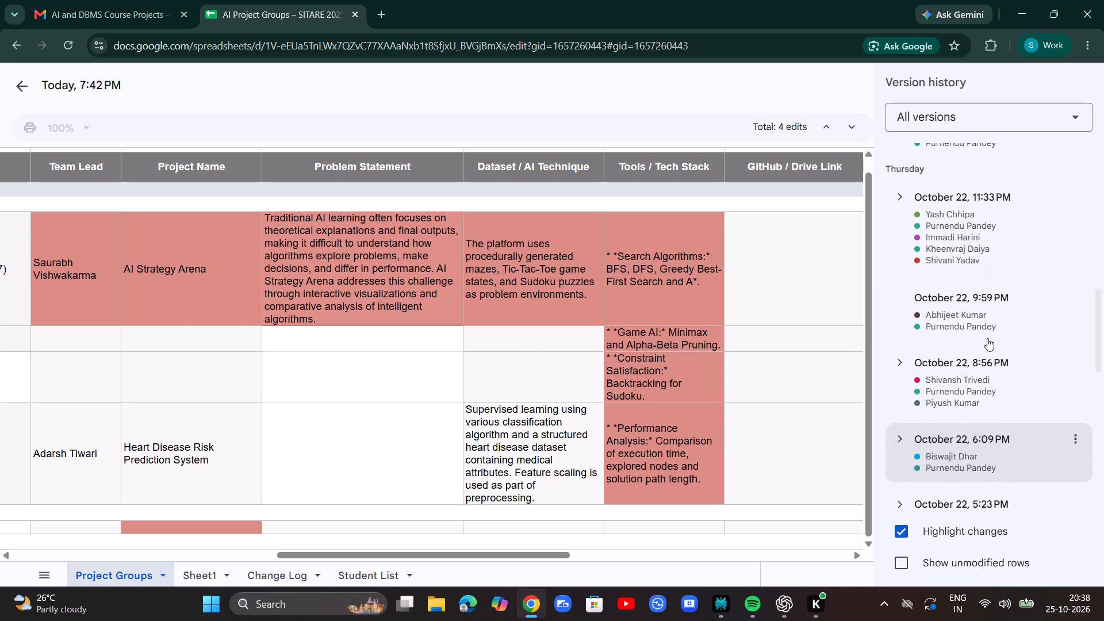
scroll(987, 338, "up", 2)
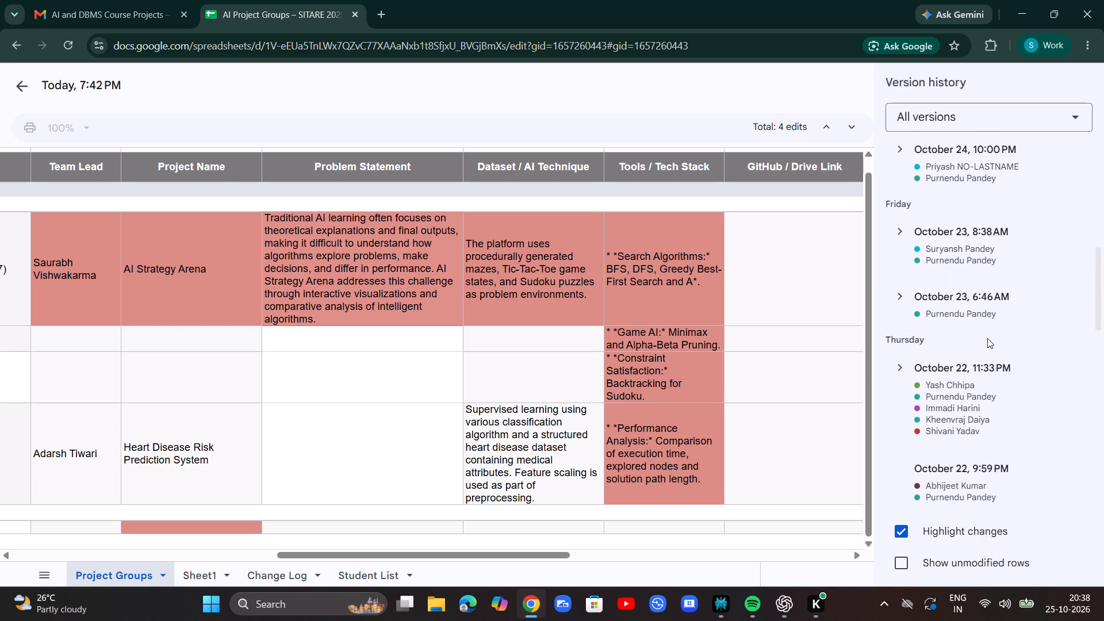
scroll(987, 338, "up", 3)
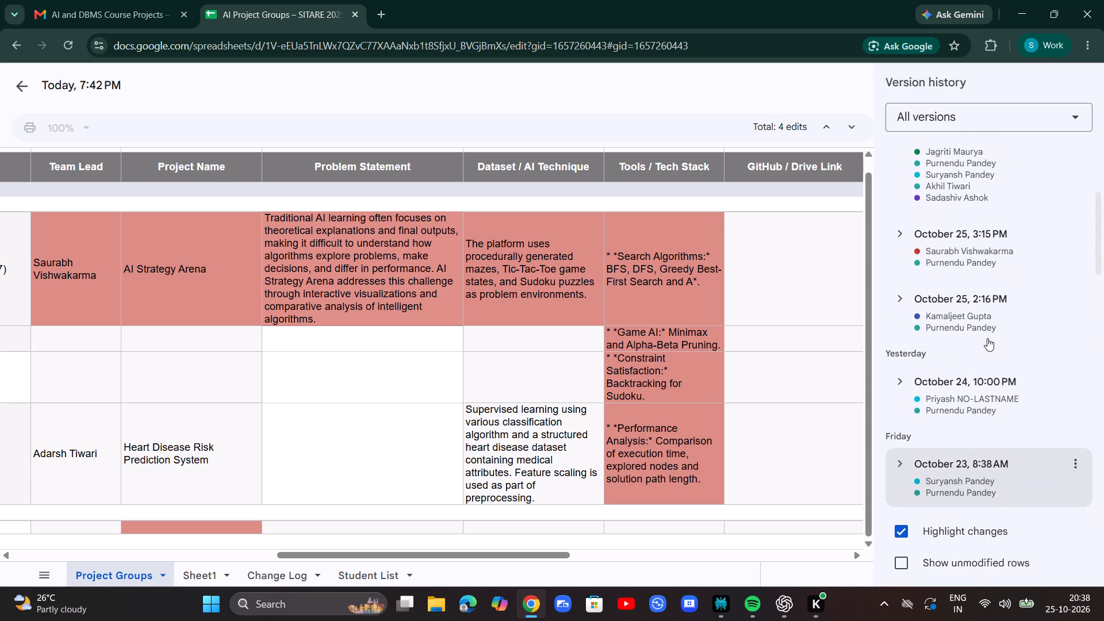
scroll(987, 338, "up", 2)
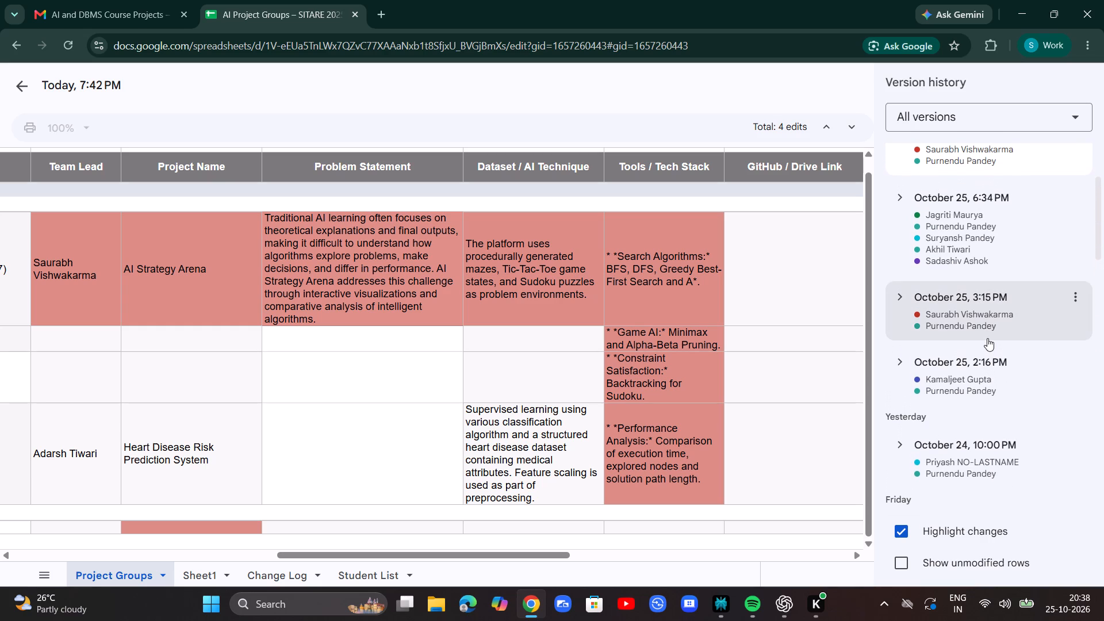
scroll(987, 338, "up", 2)
scroll(987, 338, "down", 5)
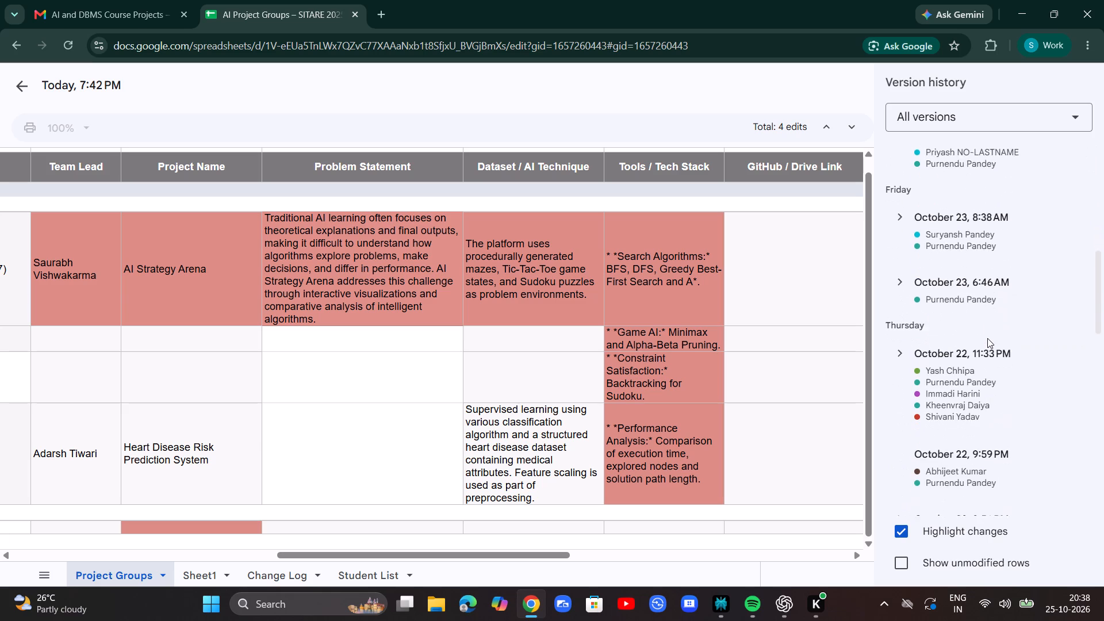
scroll(987, 338, "down", 2)
scroll(987, 338, "up", 1)
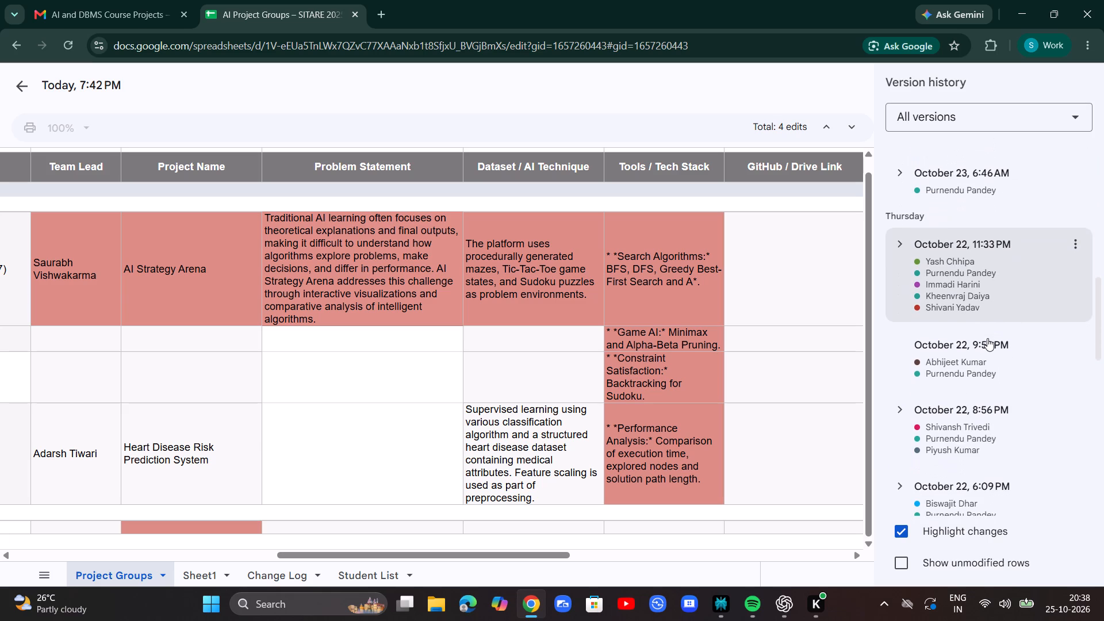
scroll(987, 338, "up", 3)
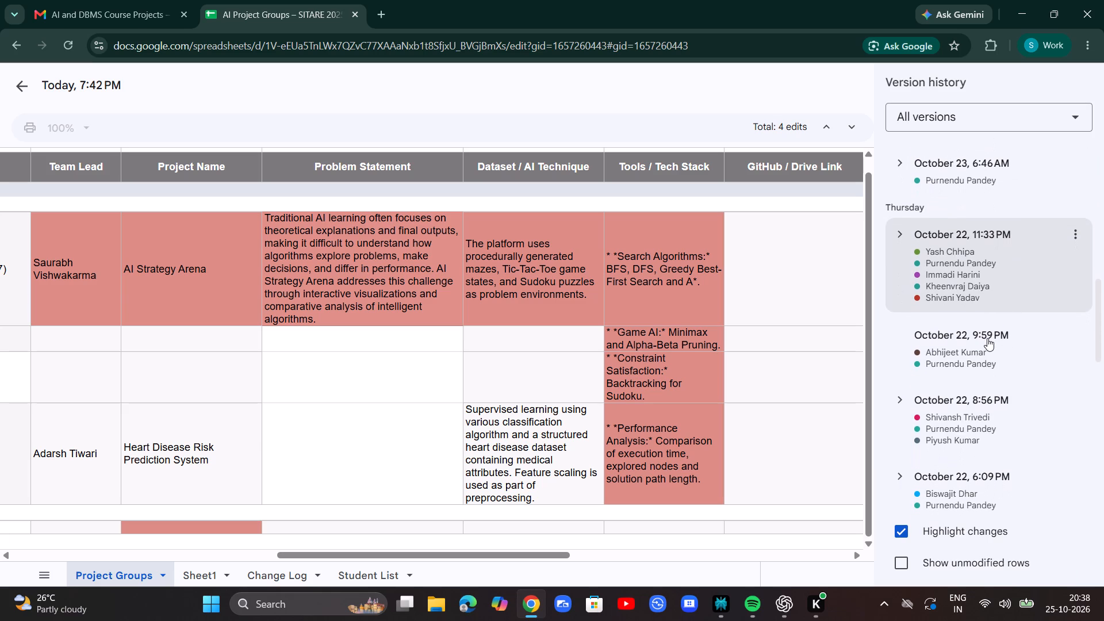
scroll(987, 338, "up", 1)
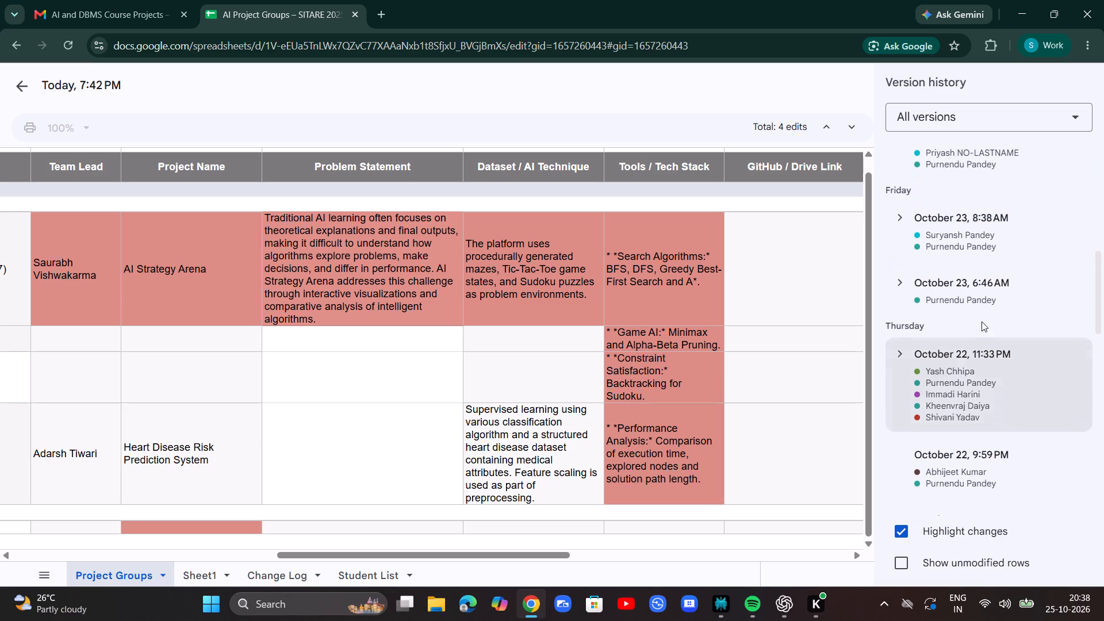
scroll(980, 241, "up", 4)
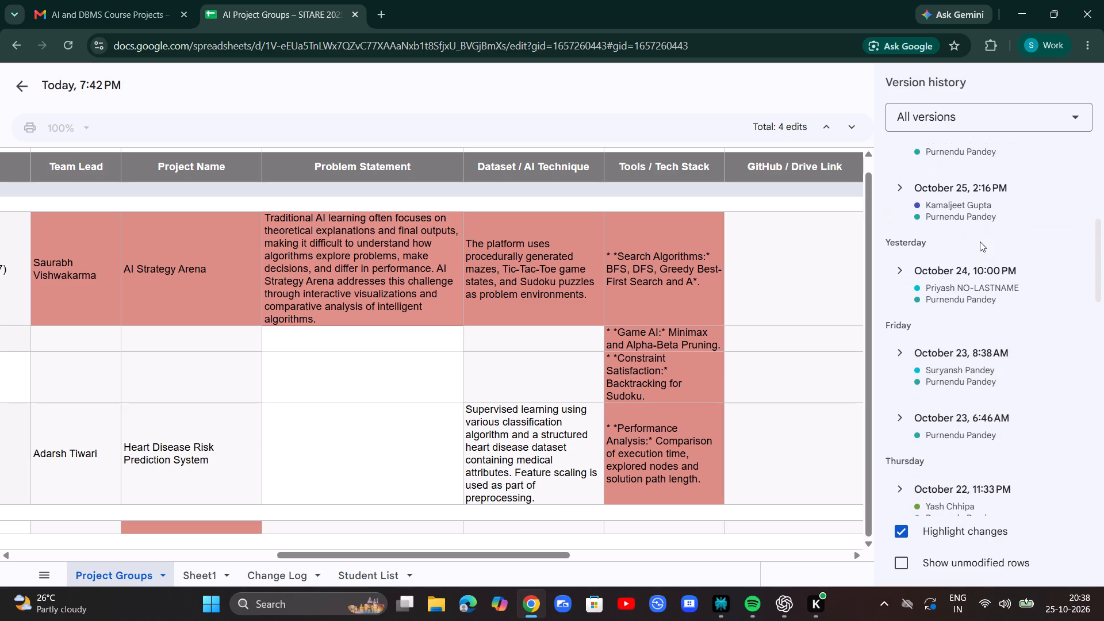
scroll(980, 241, "up", 3)
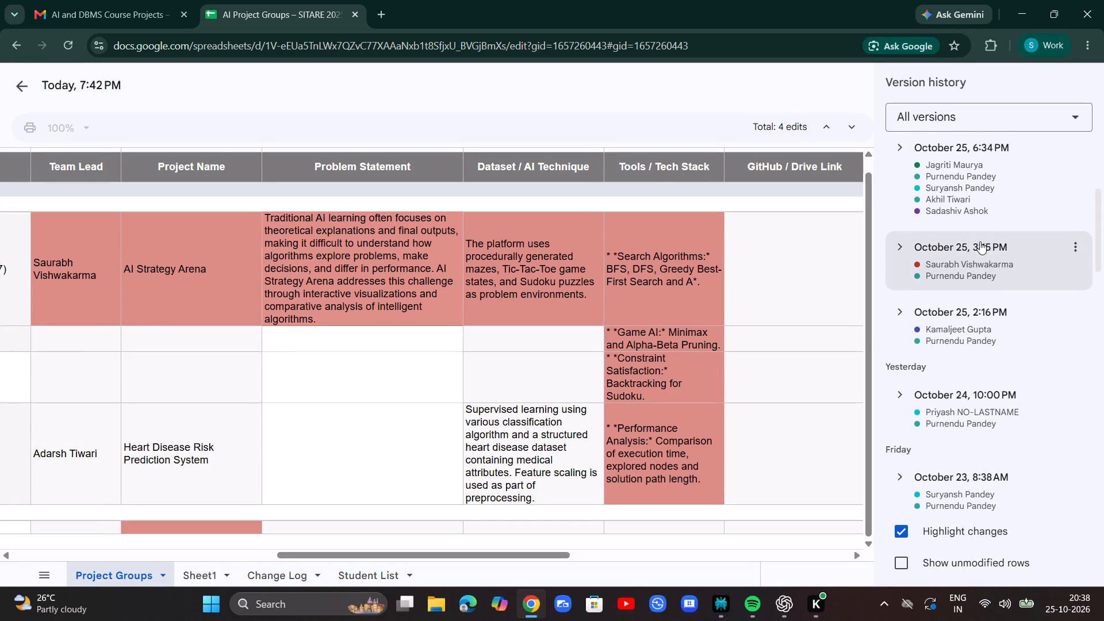
scroll(980, 241, "up", 1)
Open the October 25, 2:16 PM version and copy group G05's Problem Statement text for the Heart Disease Risk Prediction System.
left_click(969, 329)
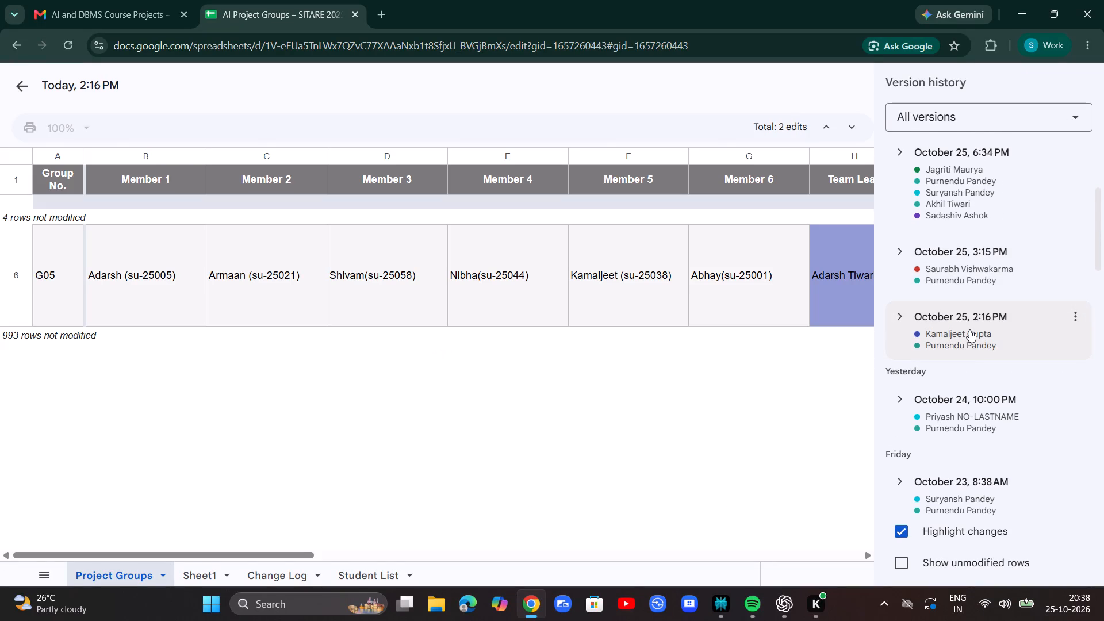
scroll(684, 264, "left", 7)
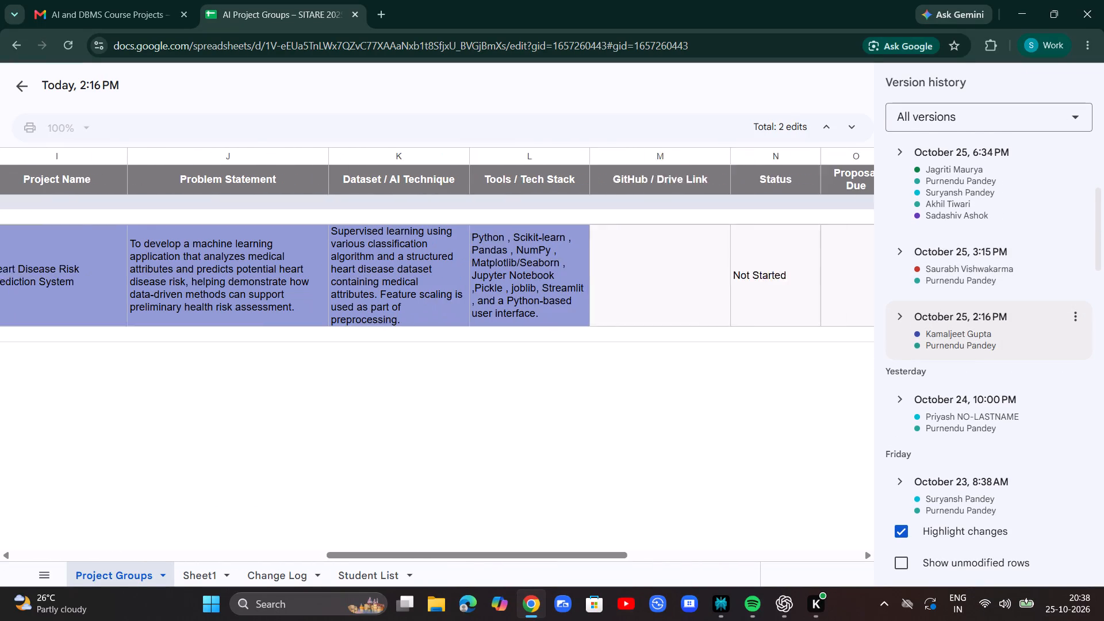
scroll(684, 264, "right", 3)
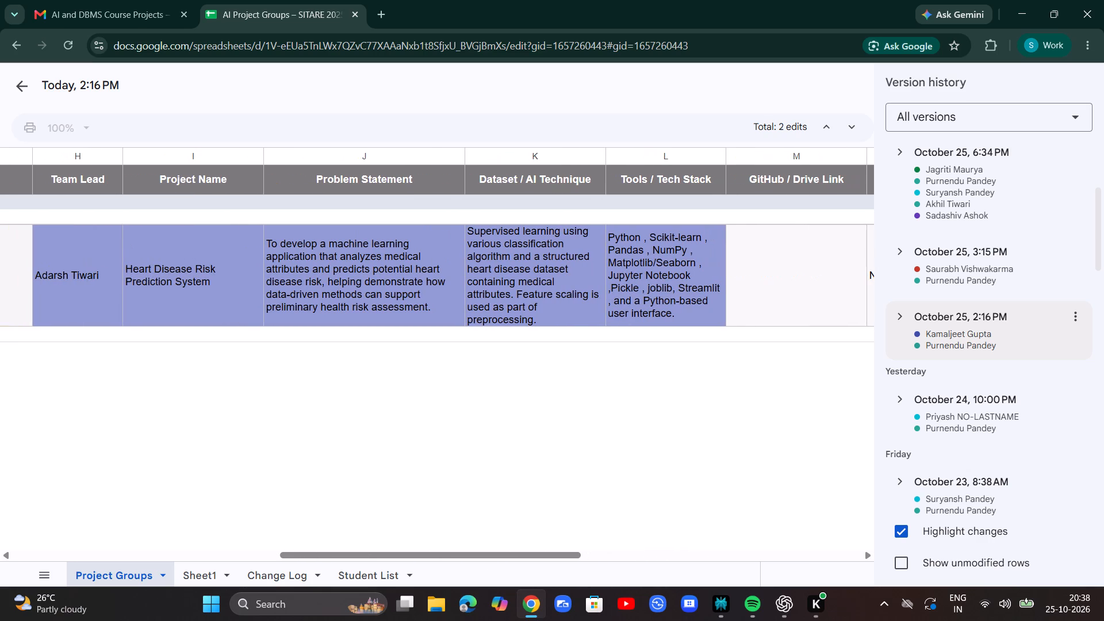
left_click_drag(267, 237, 397, 332)
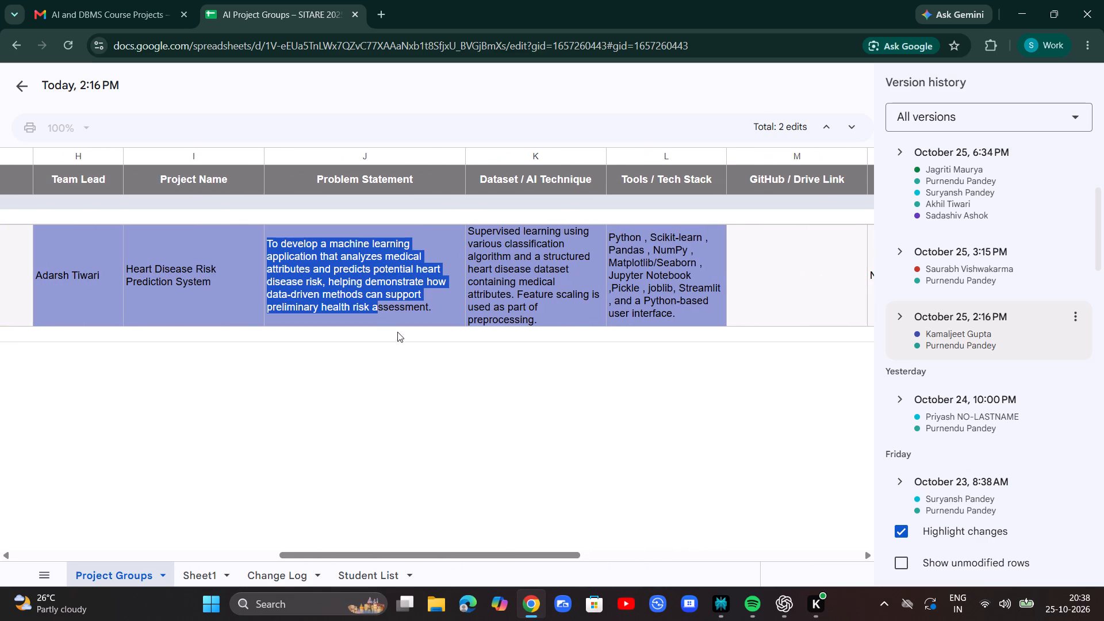
left_click_drag(397, 332, 431, 307)
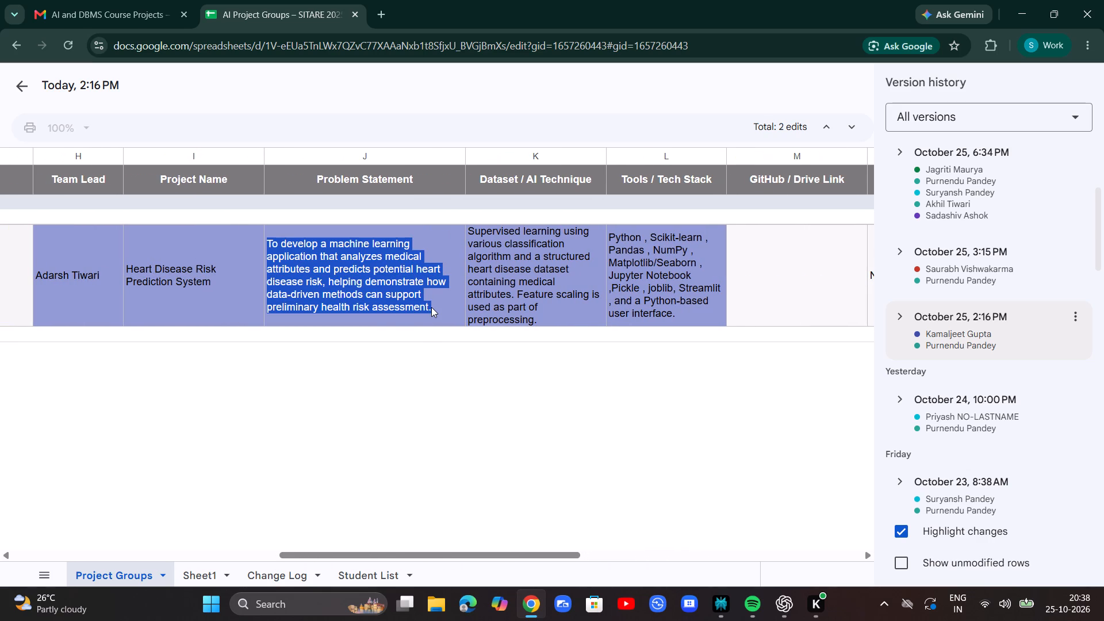
key("ctrl+c")
left_click(387, 416)
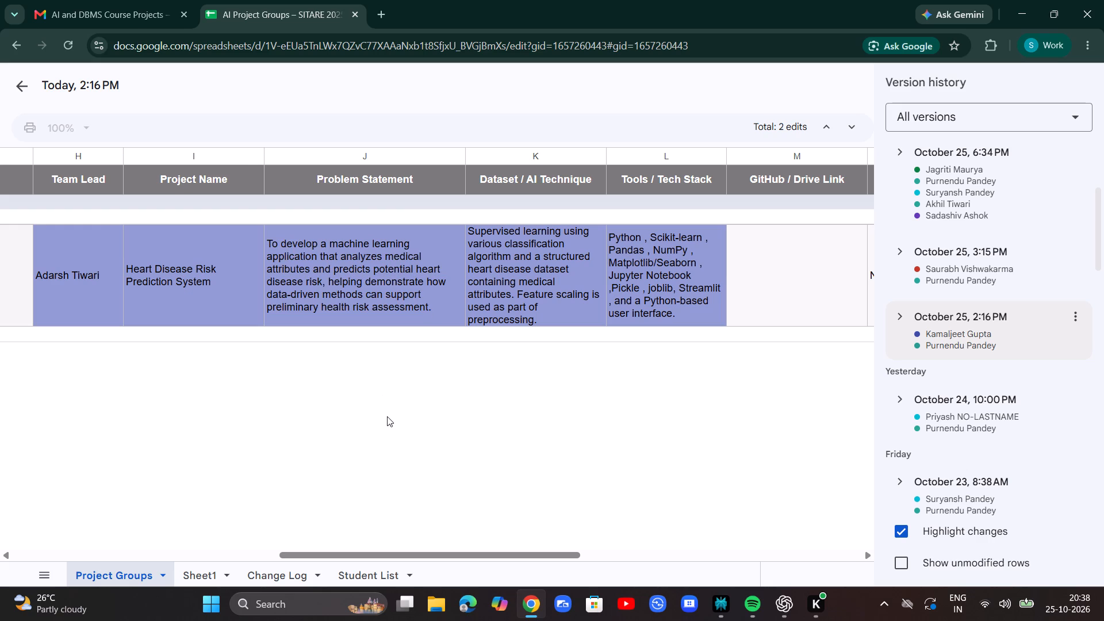
Leave version history and paste the copied problem statement into group G05's Problem Statement cell, J6, on the Project Groups sheet.
left_click(21, 78)
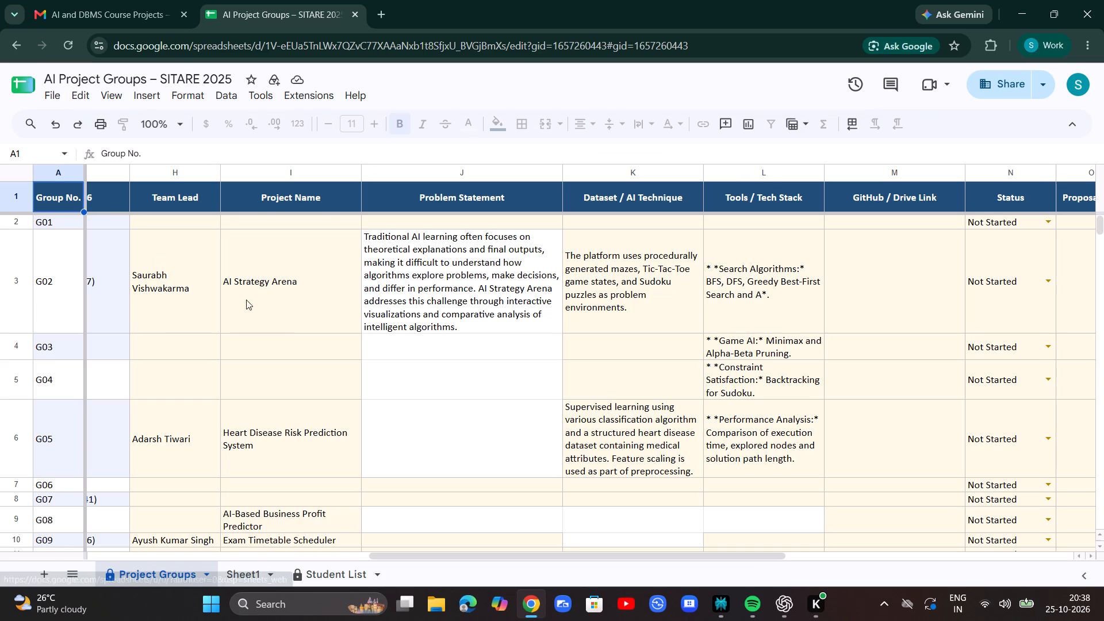
scroll(293, 336, "right", 5)
scroll(293, 336, "left", 3)
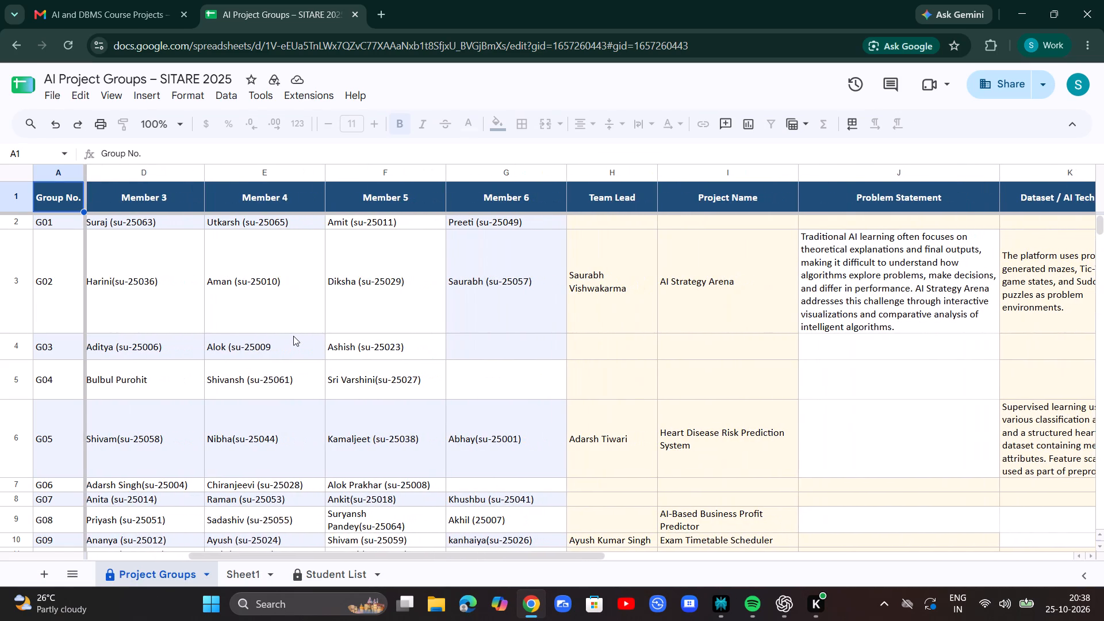
scroll(293, 336, "left", 2)
left_click(727, 438)
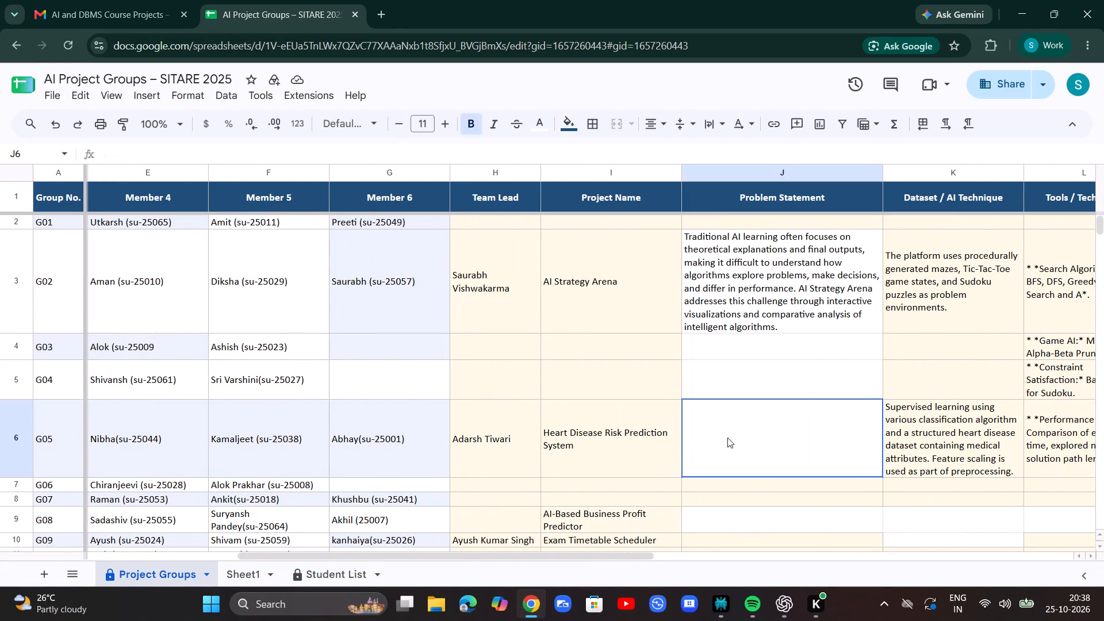
key("ctrl+v")
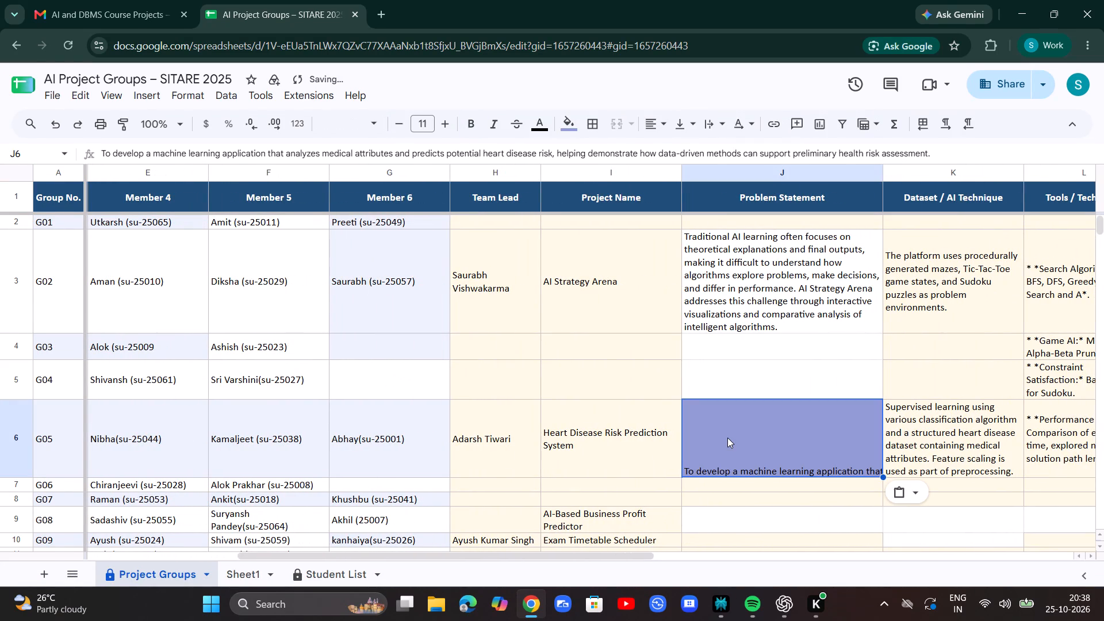
Apply left horizontal alignment to the pasted problem statement in cell J6.
scroll(771, 423, "right", 1)
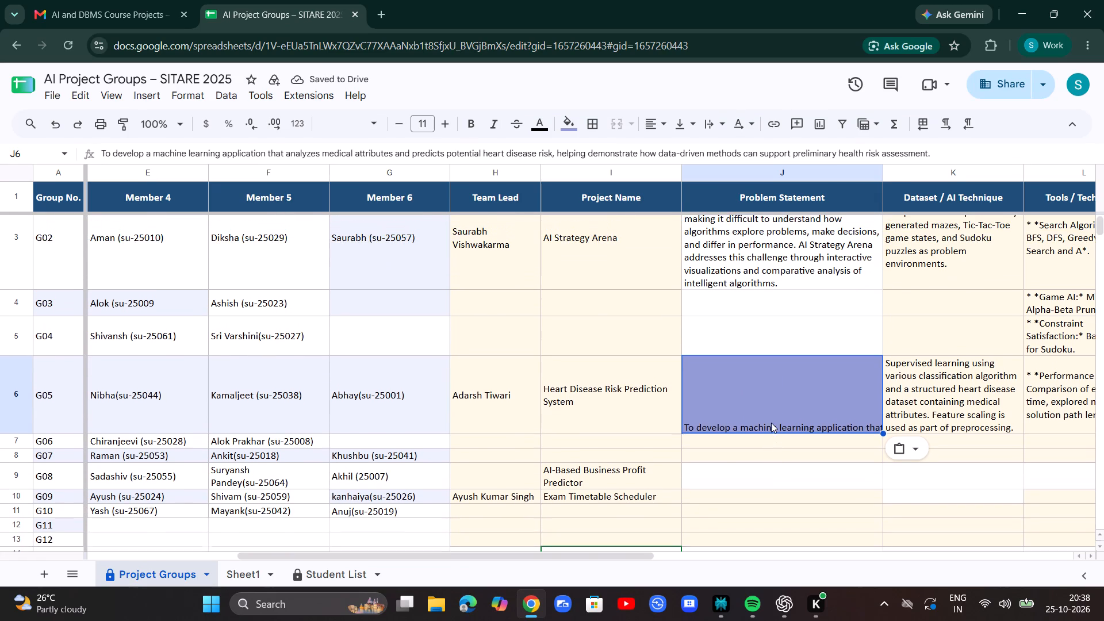
scroll(771, 423, "right", 1)
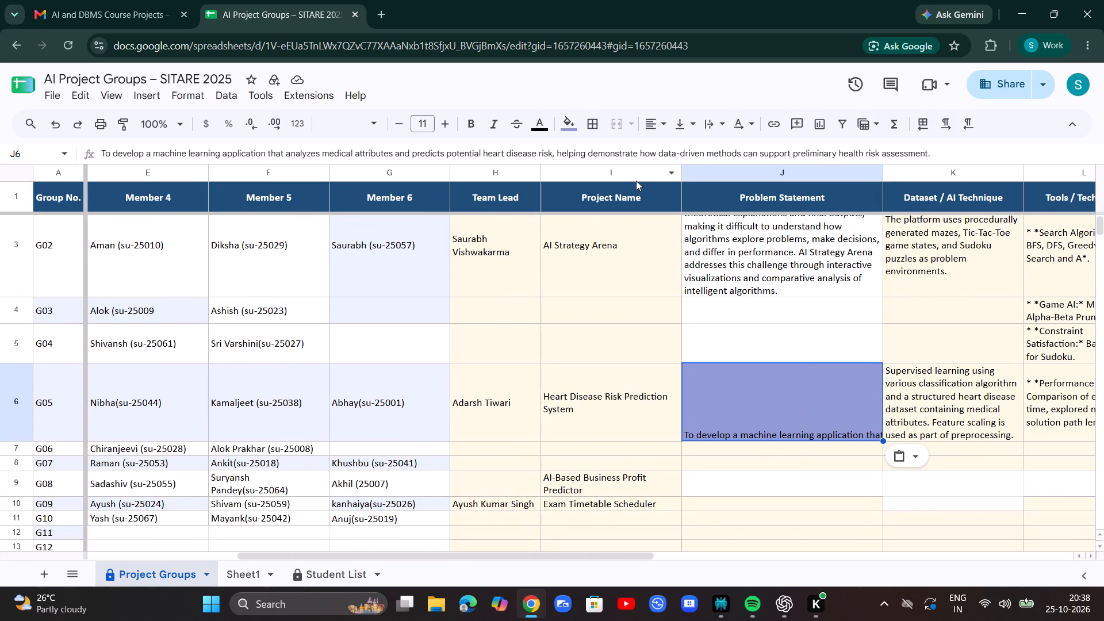
left_click(657, 122)
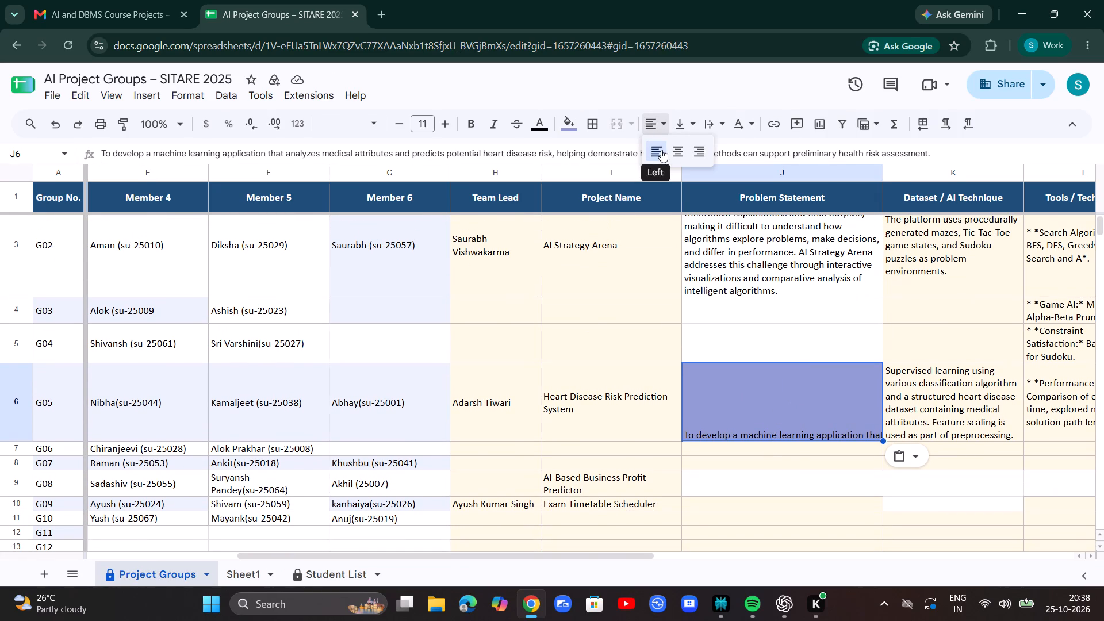
left_click(661, 149)
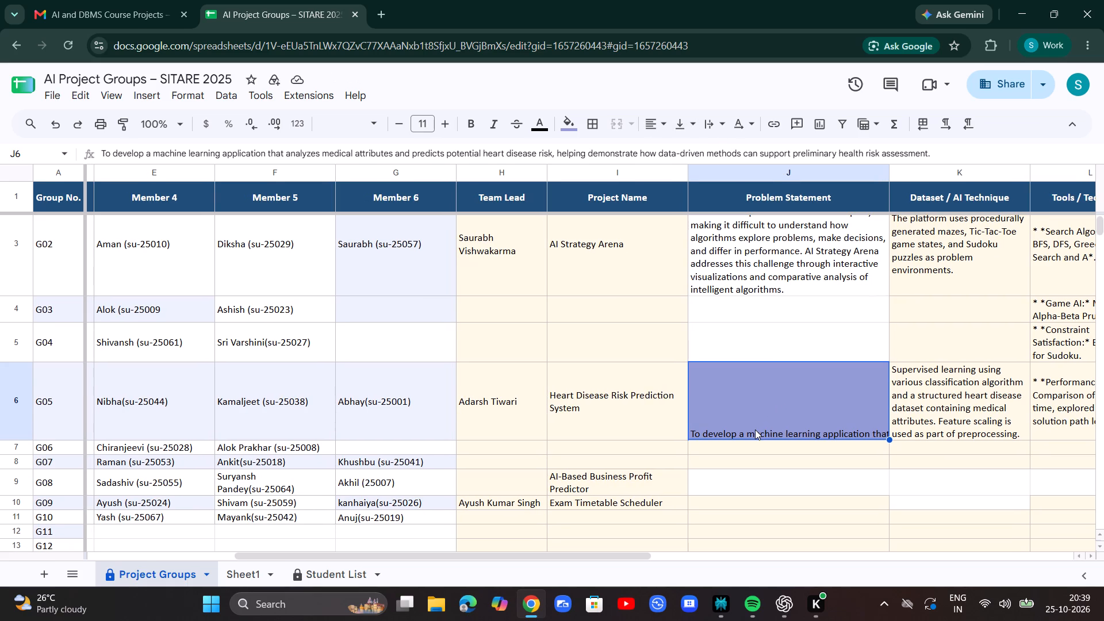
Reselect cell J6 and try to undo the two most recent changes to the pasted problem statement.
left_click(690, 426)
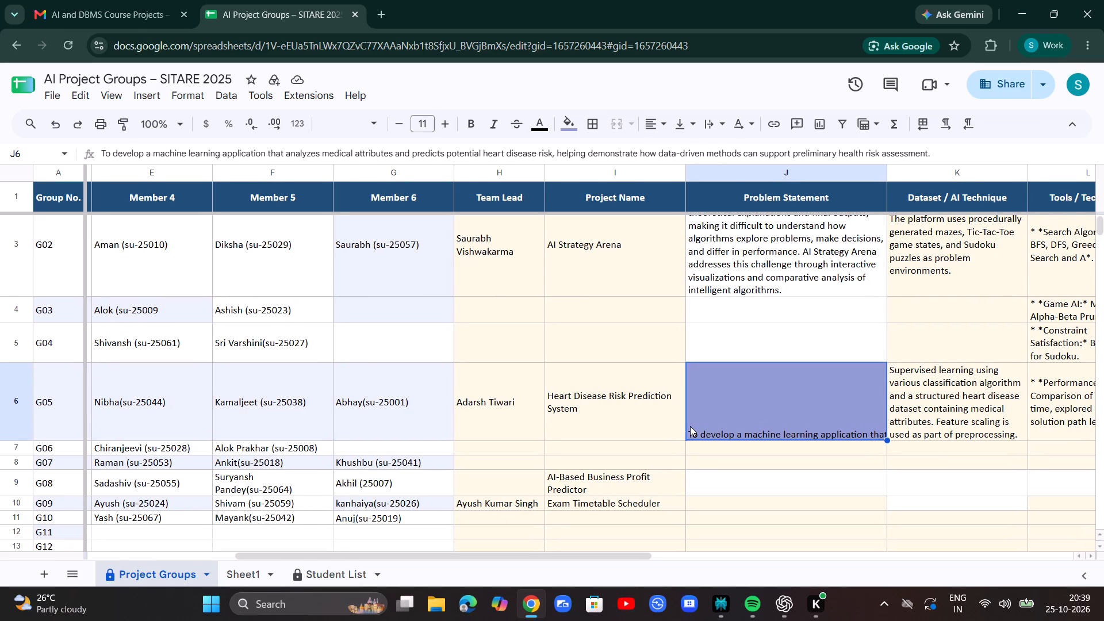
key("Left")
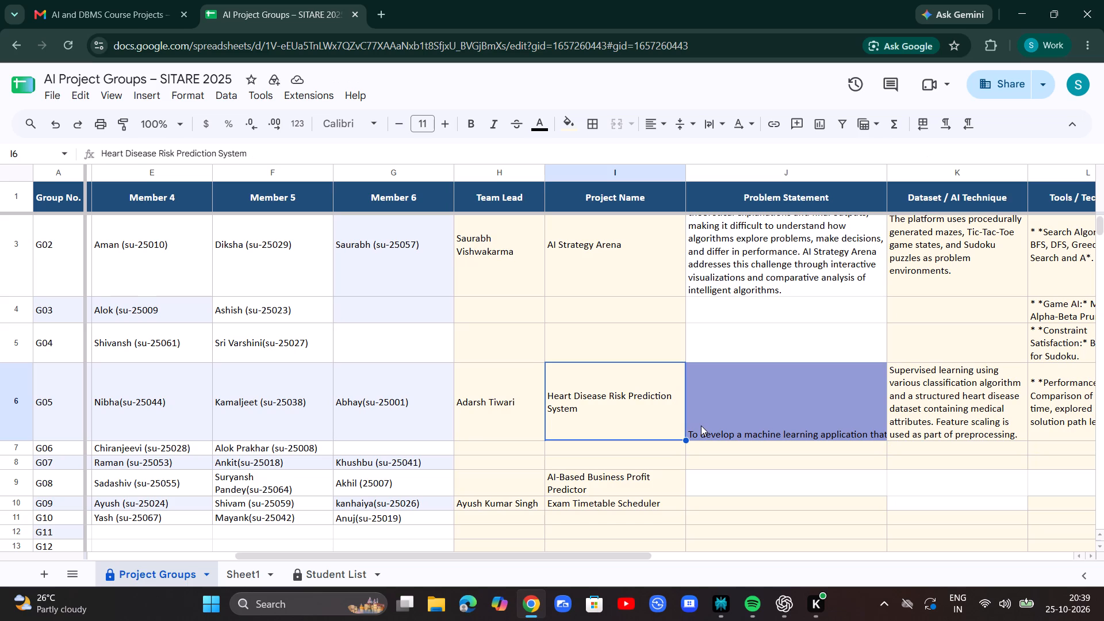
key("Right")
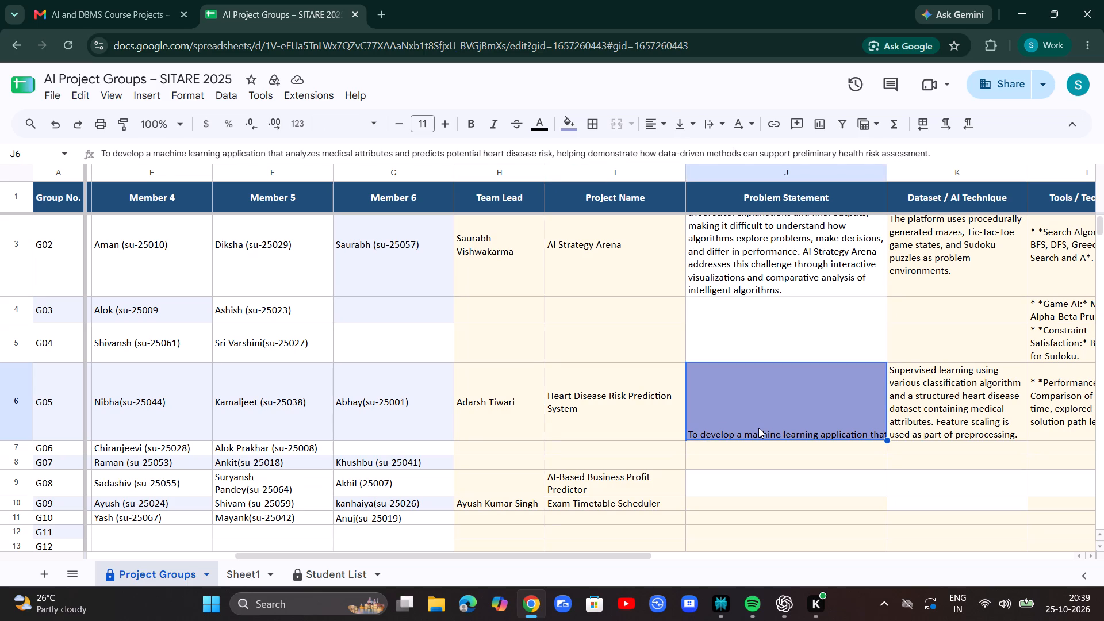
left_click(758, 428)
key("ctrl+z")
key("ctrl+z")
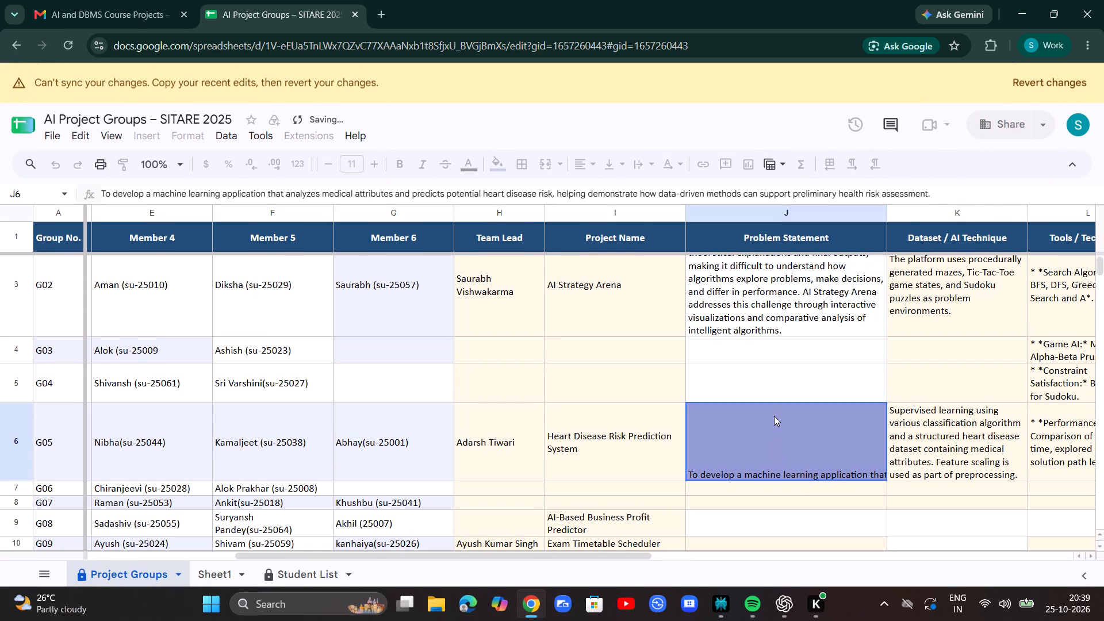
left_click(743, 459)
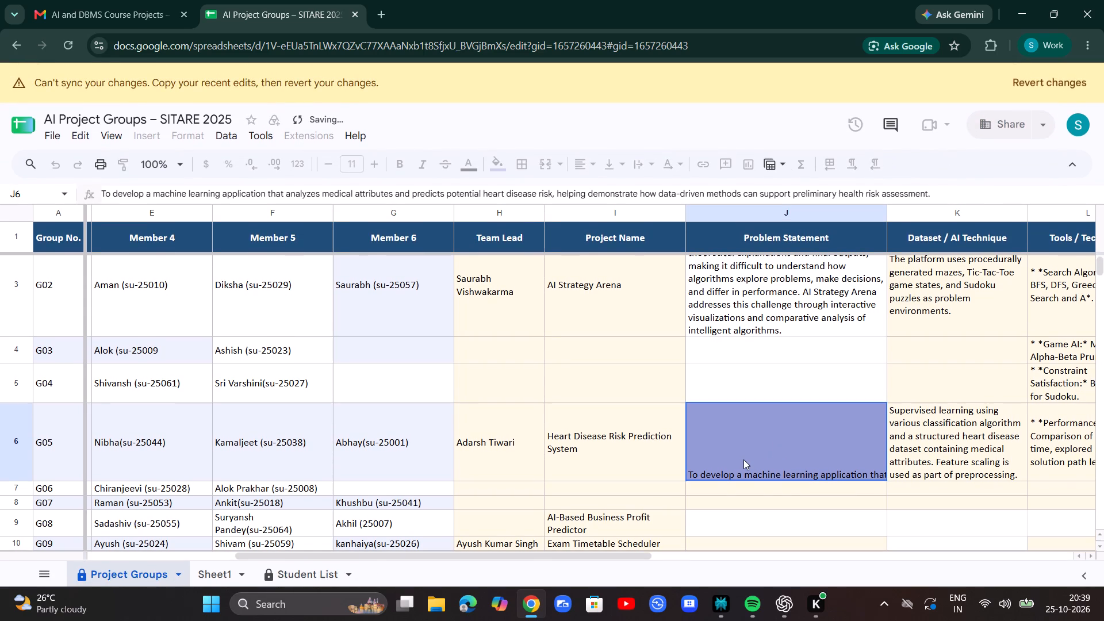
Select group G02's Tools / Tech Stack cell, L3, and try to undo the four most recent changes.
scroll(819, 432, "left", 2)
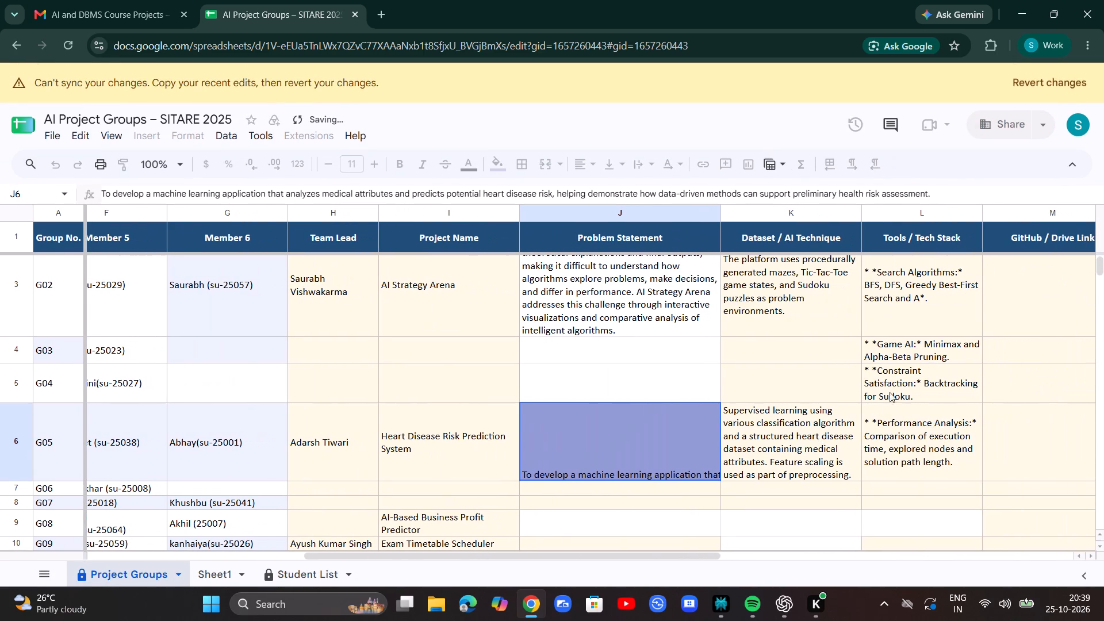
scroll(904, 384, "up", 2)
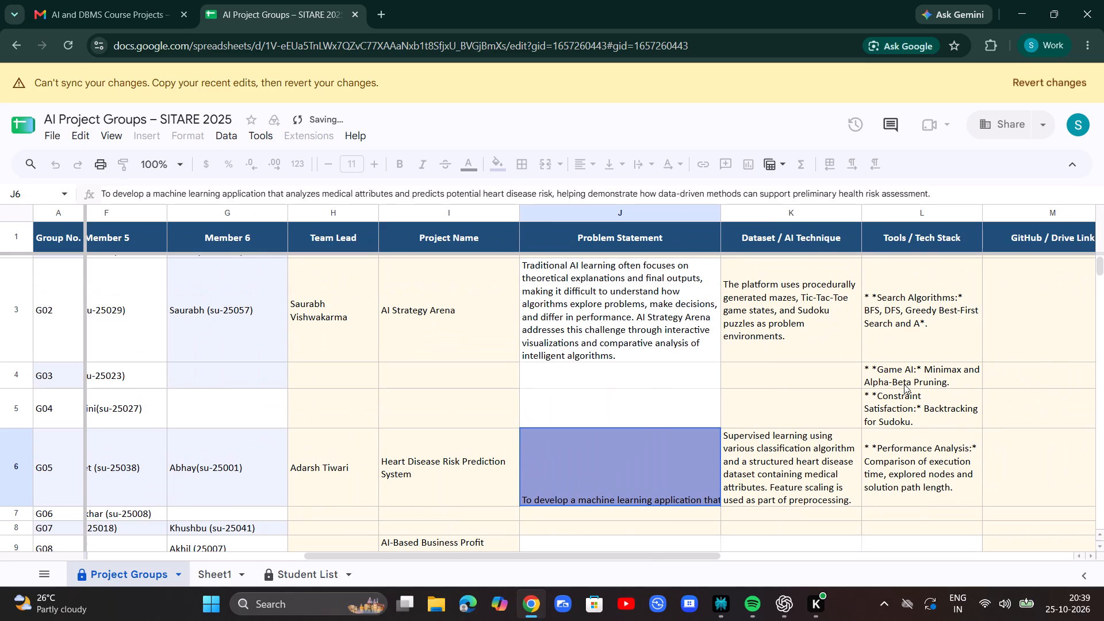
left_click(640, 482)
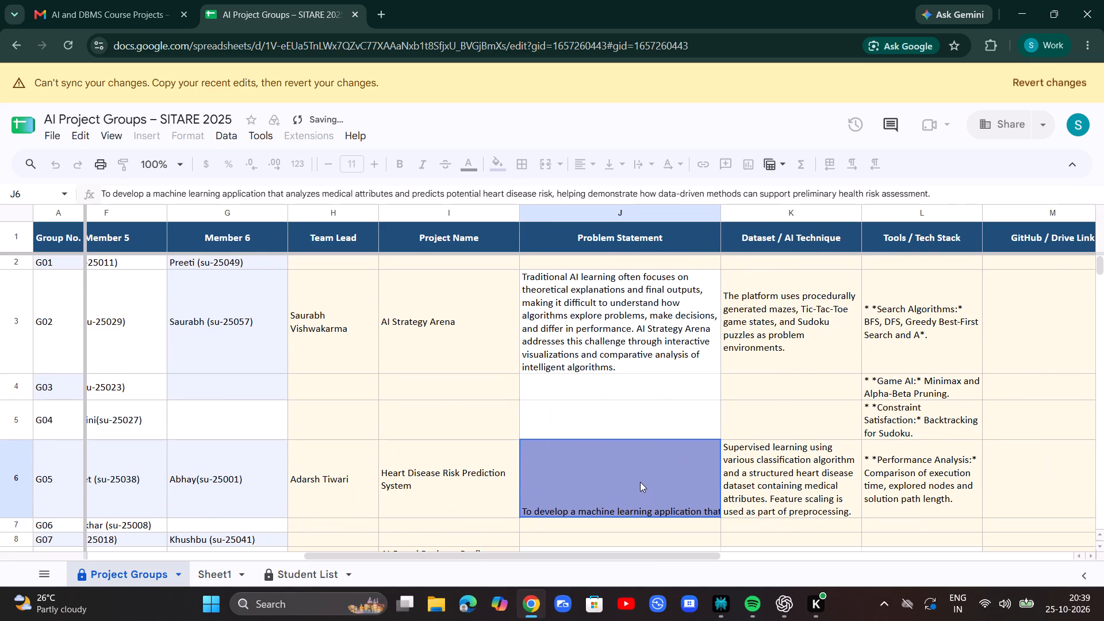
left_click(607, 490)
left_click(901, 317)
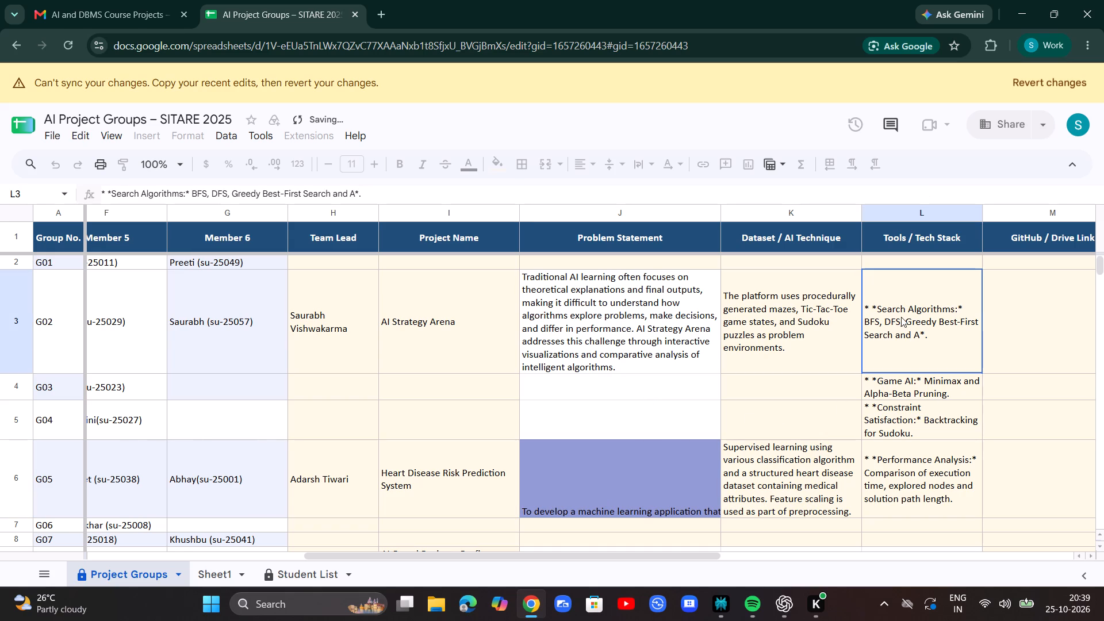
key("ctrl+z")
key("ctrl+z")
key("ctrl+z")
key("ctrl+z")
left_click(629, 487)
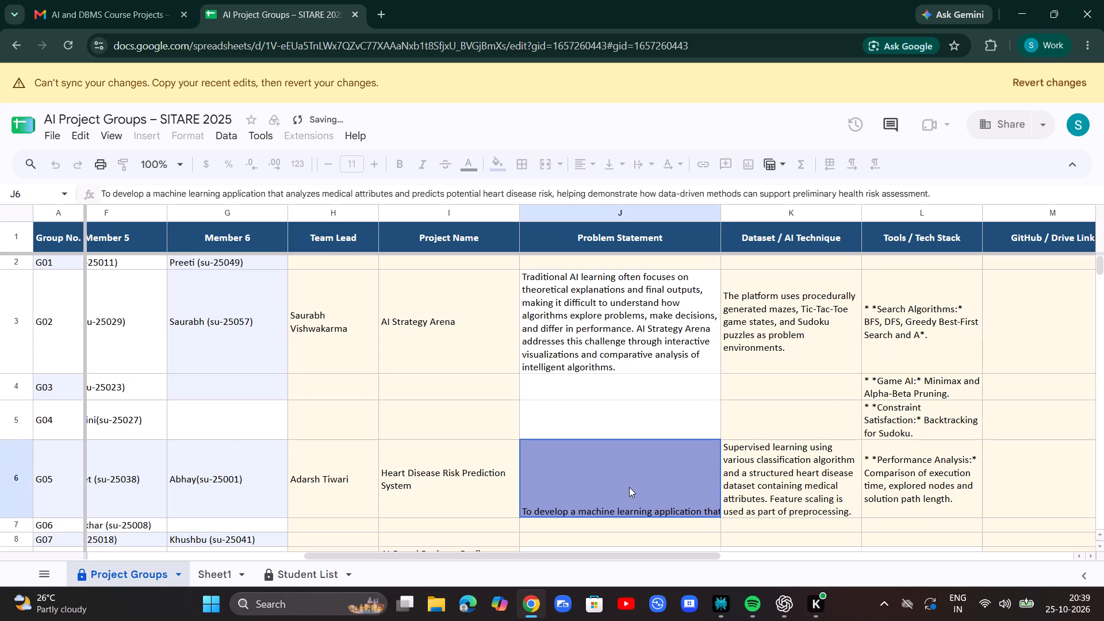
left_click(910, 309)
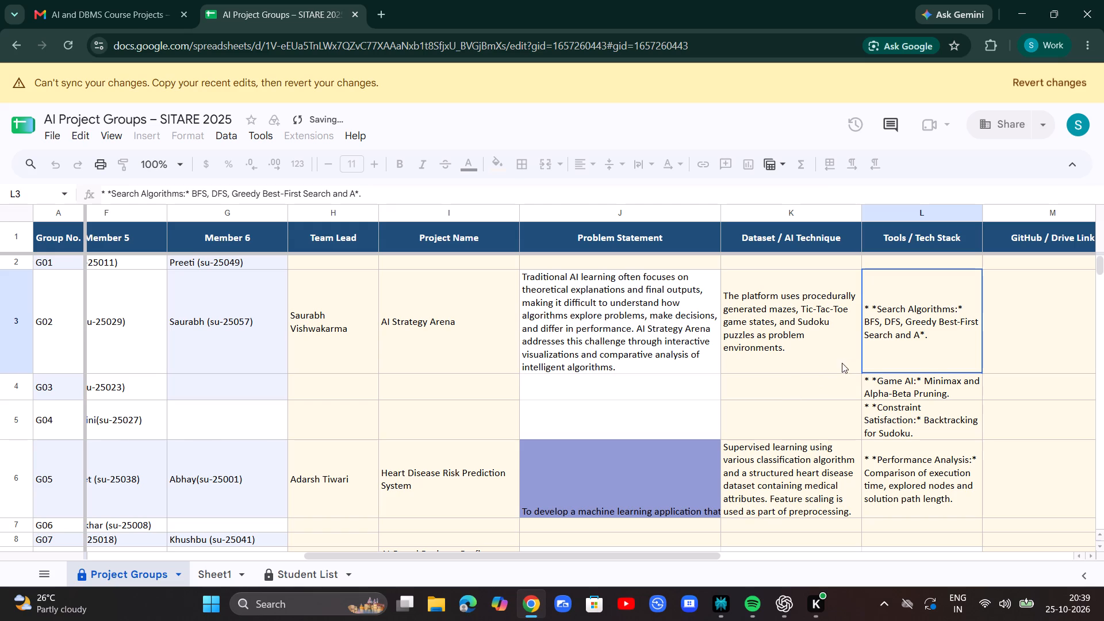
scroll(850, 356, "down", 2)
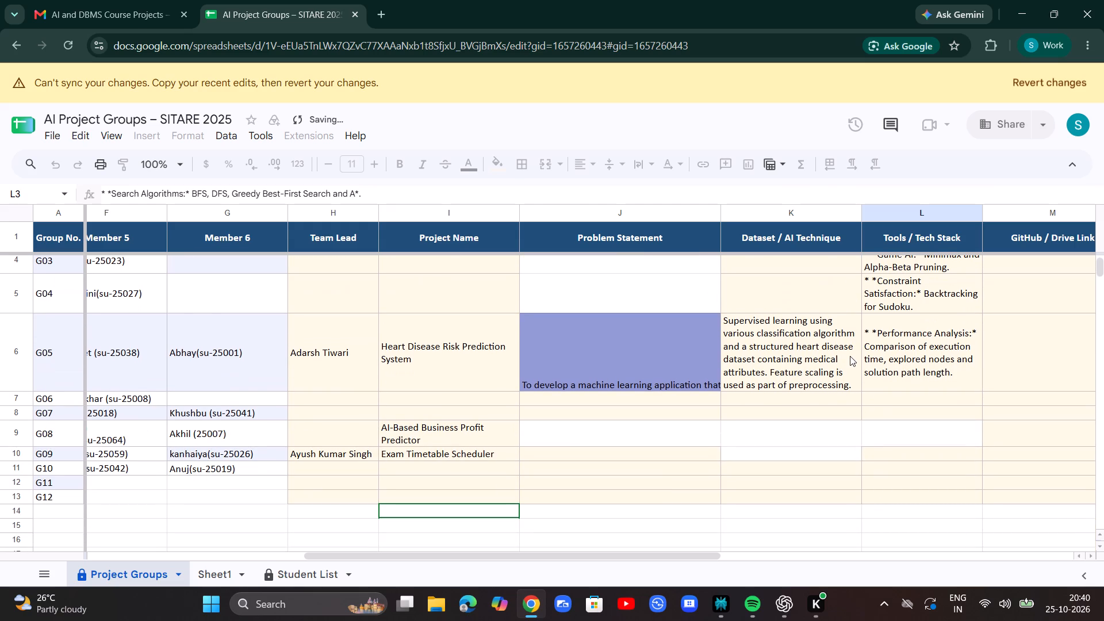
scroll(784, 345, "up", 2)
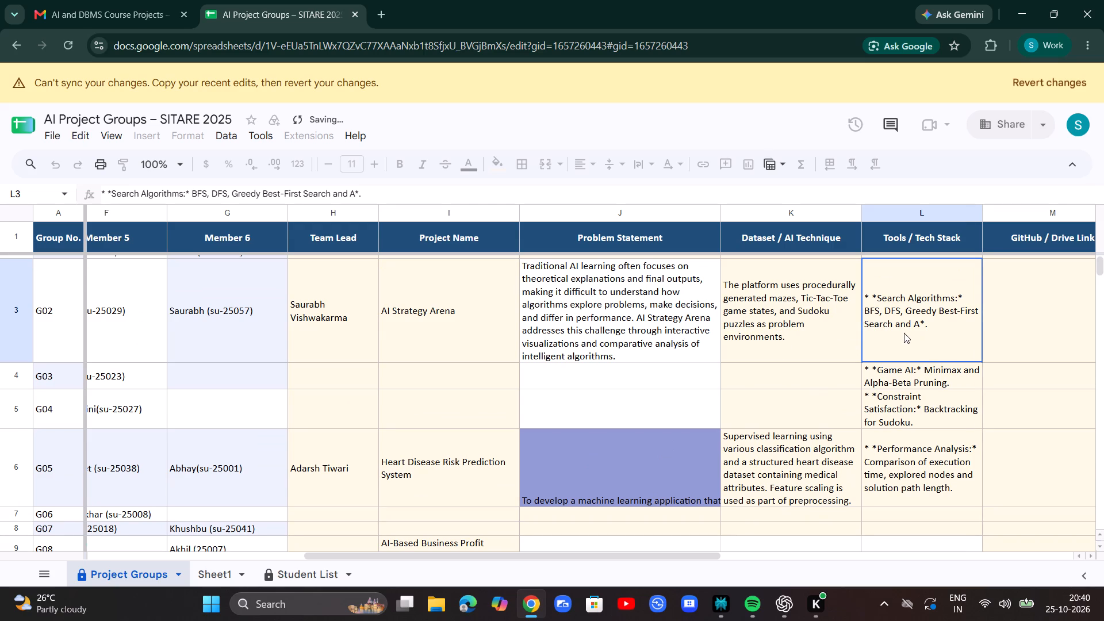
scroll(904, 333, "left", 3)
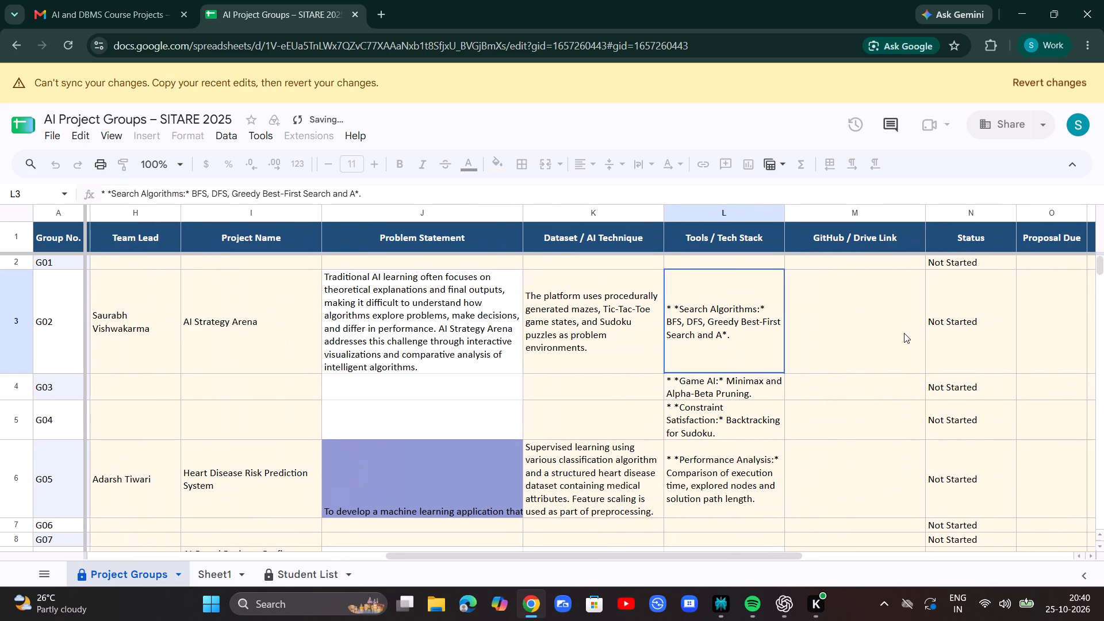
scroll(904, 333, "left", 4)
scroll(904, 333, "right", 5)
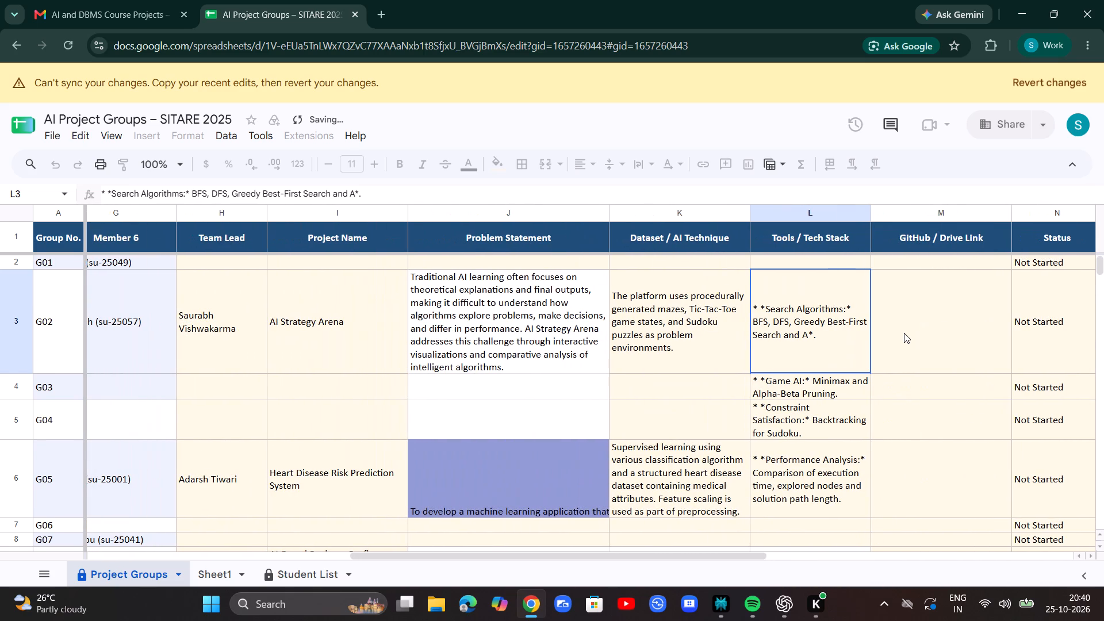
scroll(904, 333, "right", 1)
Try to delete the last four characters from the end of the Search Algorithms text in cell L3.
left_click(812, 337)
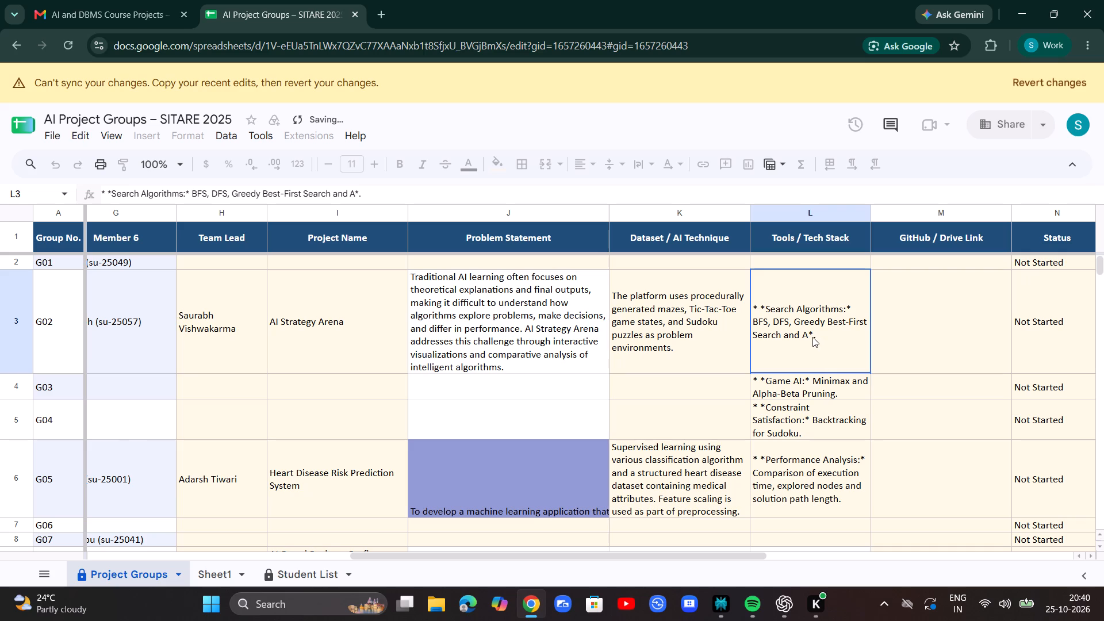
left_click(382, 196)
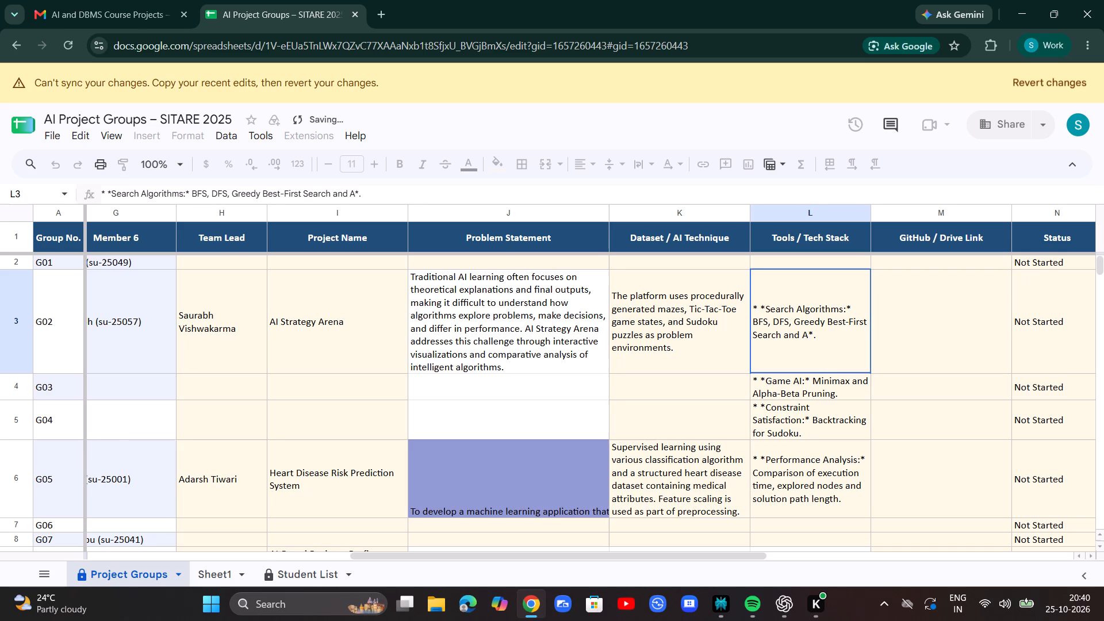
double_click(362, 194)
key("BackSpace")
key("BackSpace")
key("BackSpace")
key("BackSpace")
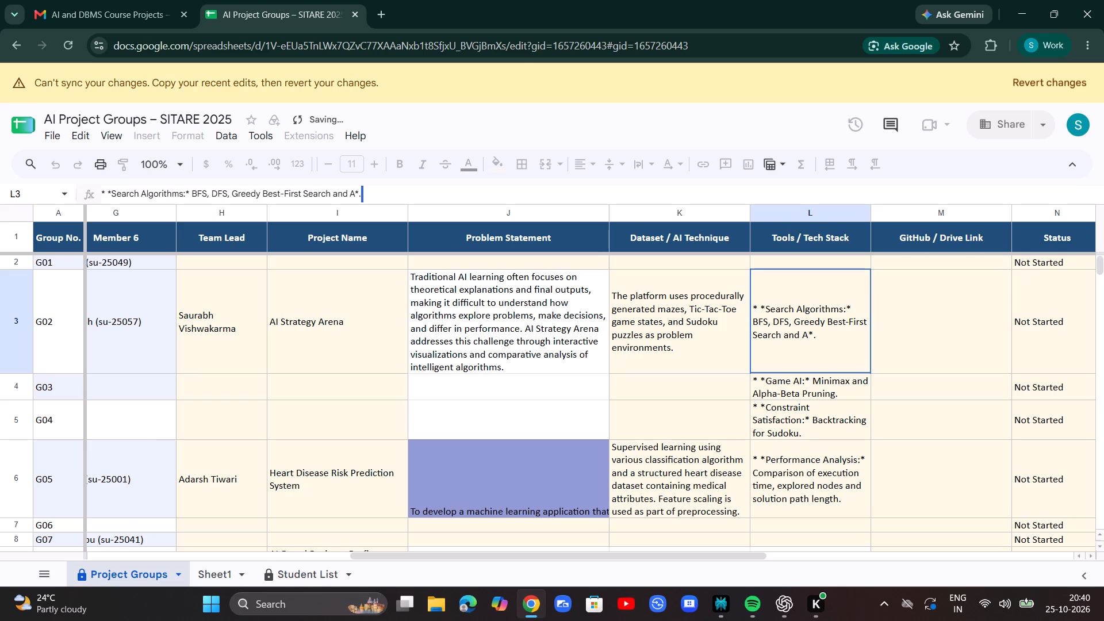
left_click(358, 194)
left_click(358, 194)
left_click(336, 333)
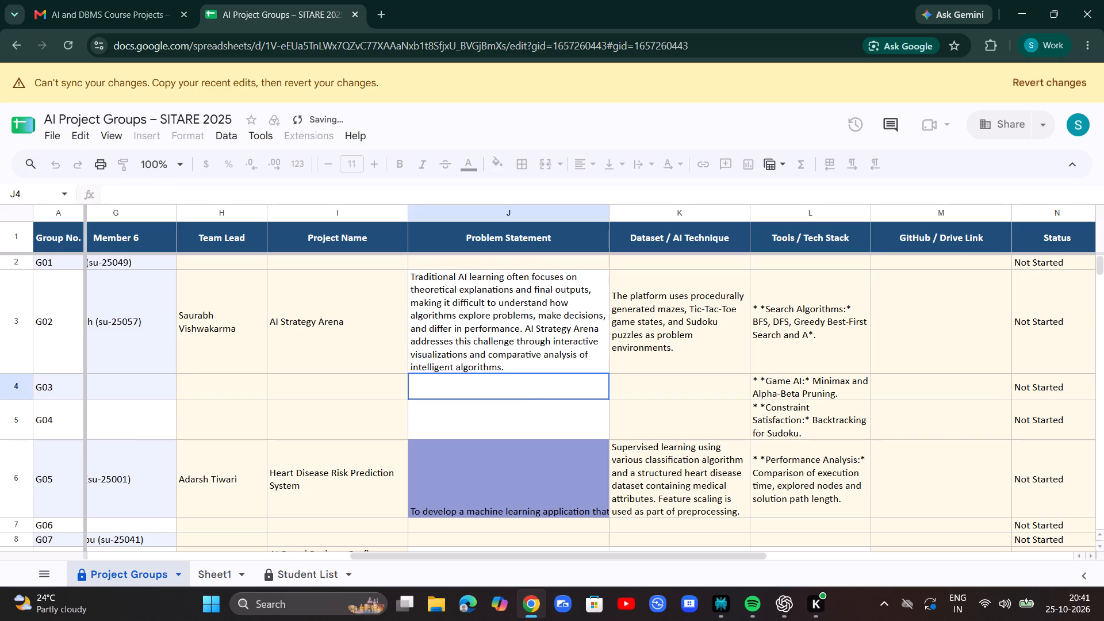
Examine the member, project and tech stack columns for groups G01 to G12 in the Project Groups sheet.
scroll(704, 332, "left", 1)
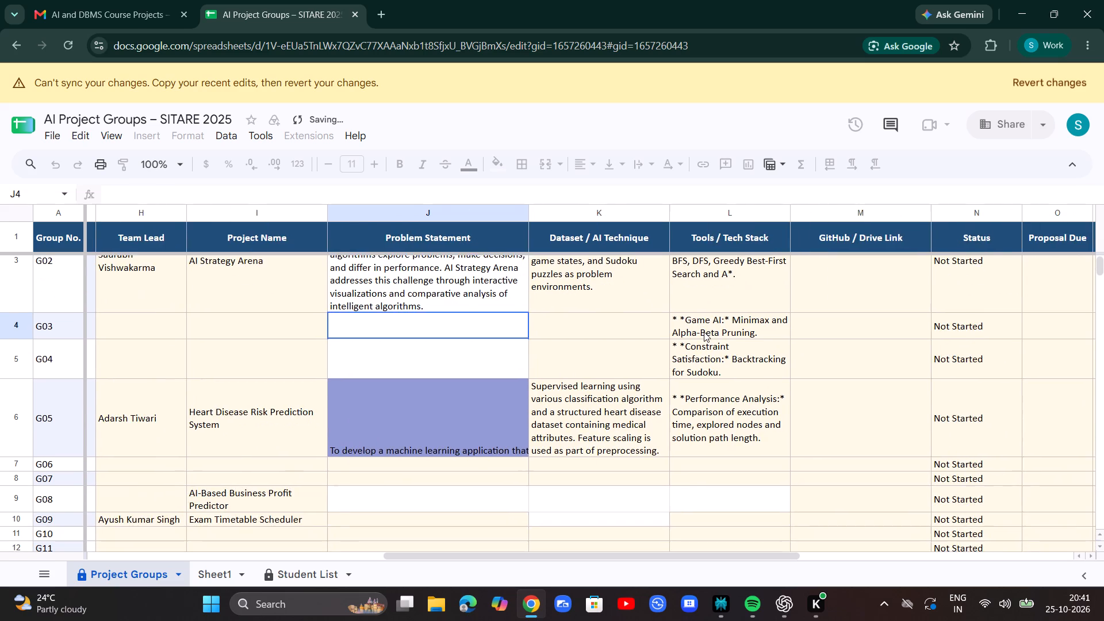
scroll(704, 332, "right", 2)
scroll(704, 332, "up", 1)
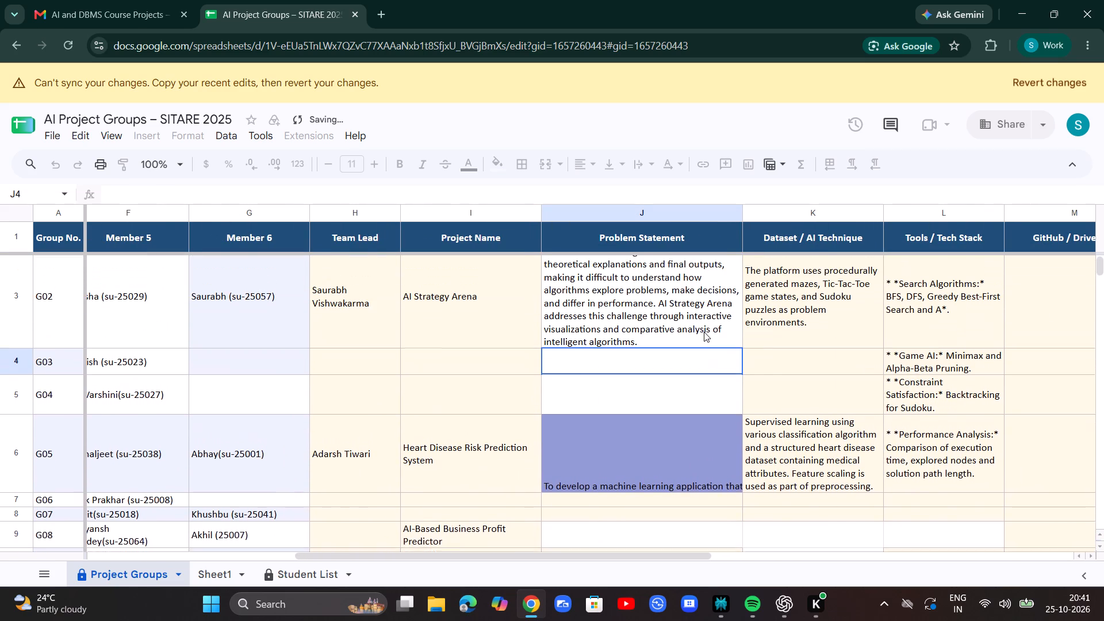
scroll(704, 332, "up", 1)
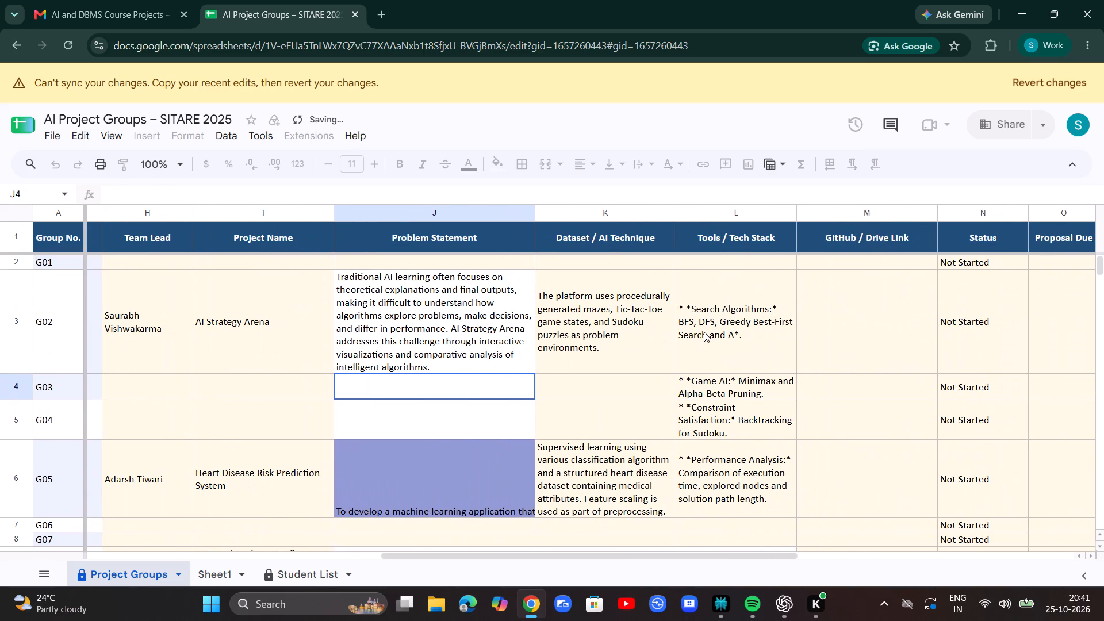
scroll(704, 332, "right", 1)
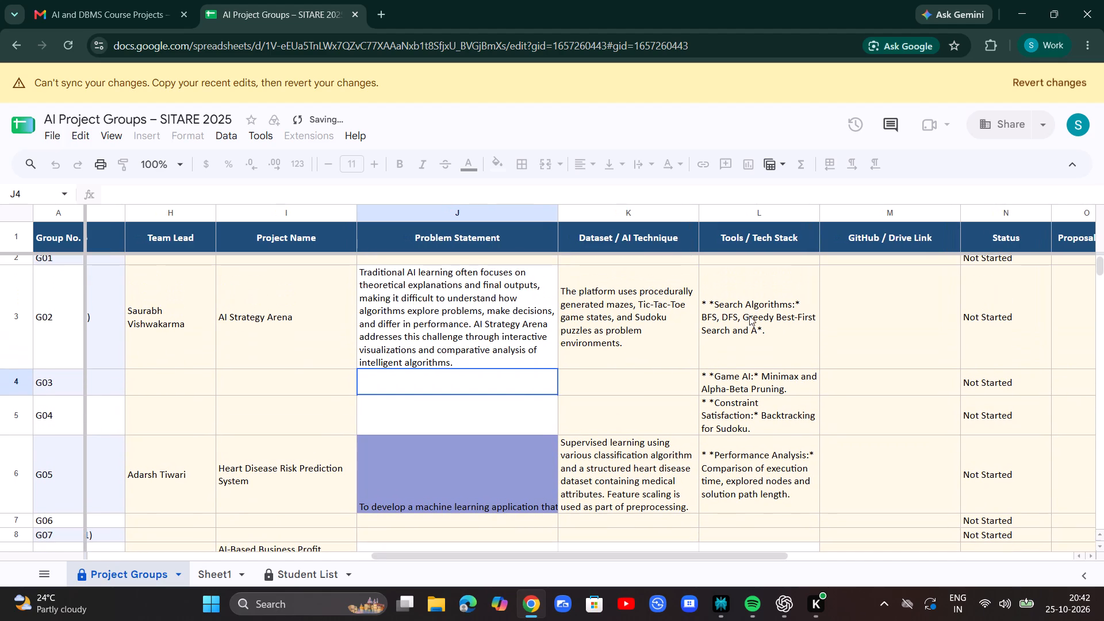
scroll(588, 408, "down", 2)
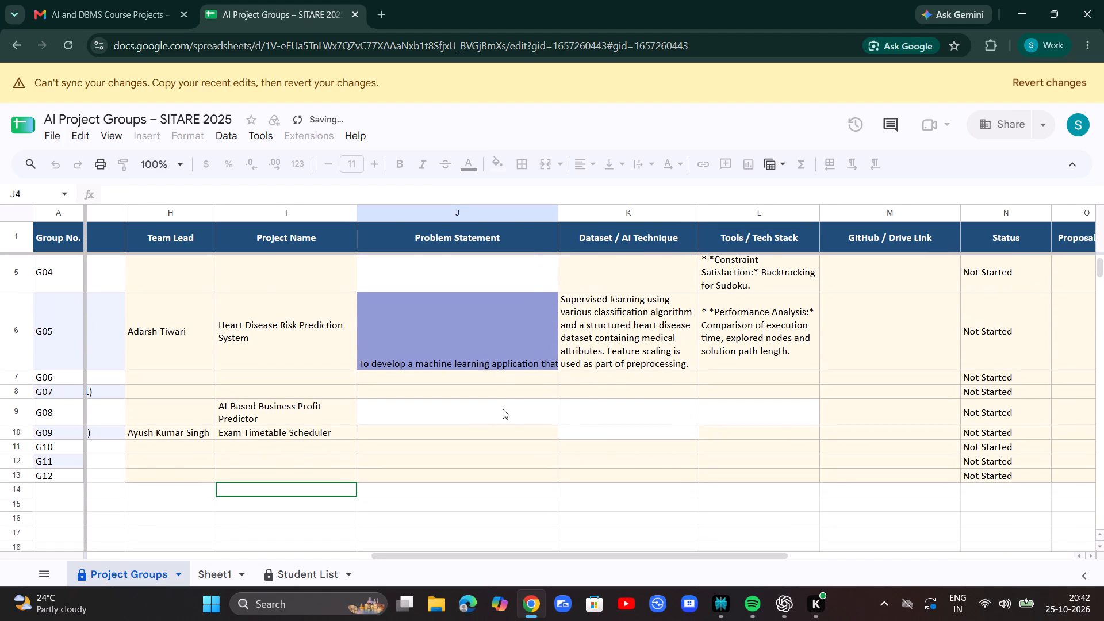
scroll(536, 321, "right", 1)
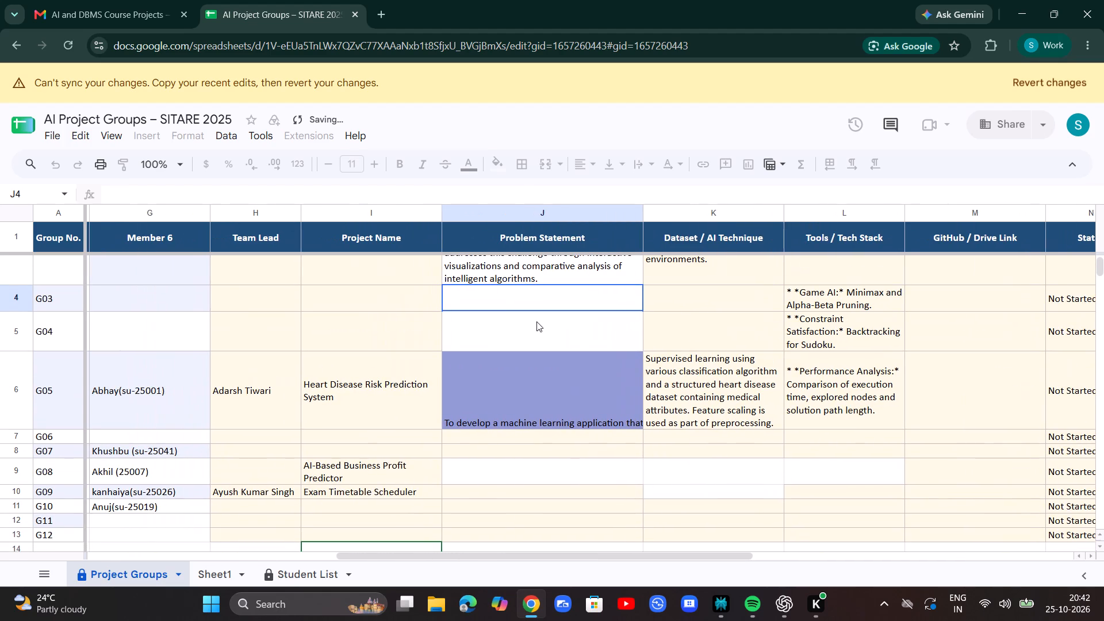
scroll(536, 321, "right", 4)
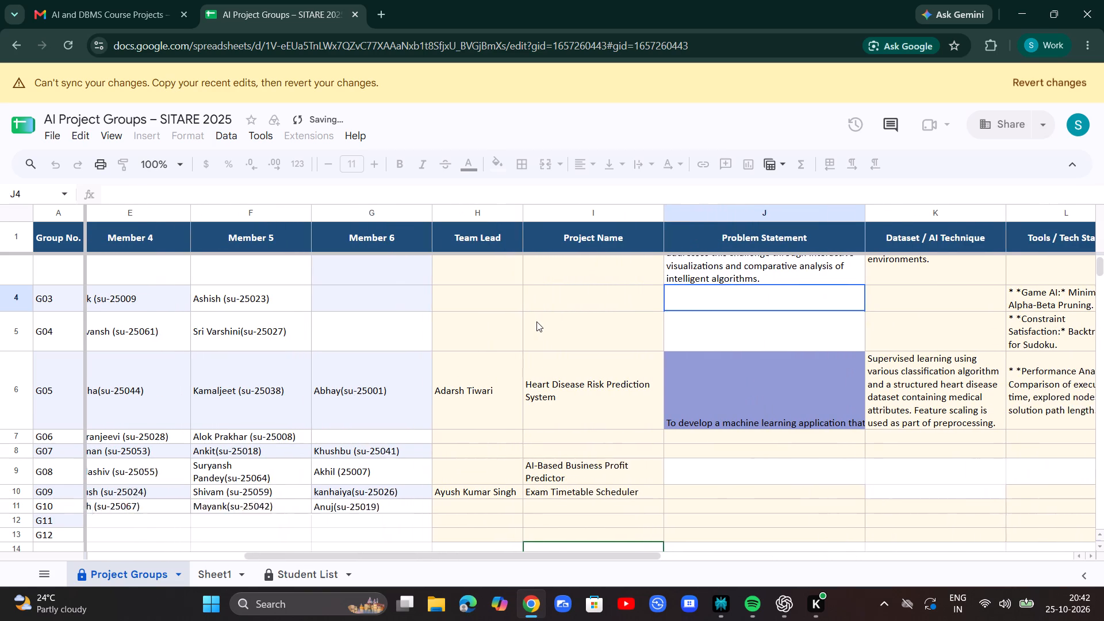
scroll(536, 321, "right", 1)
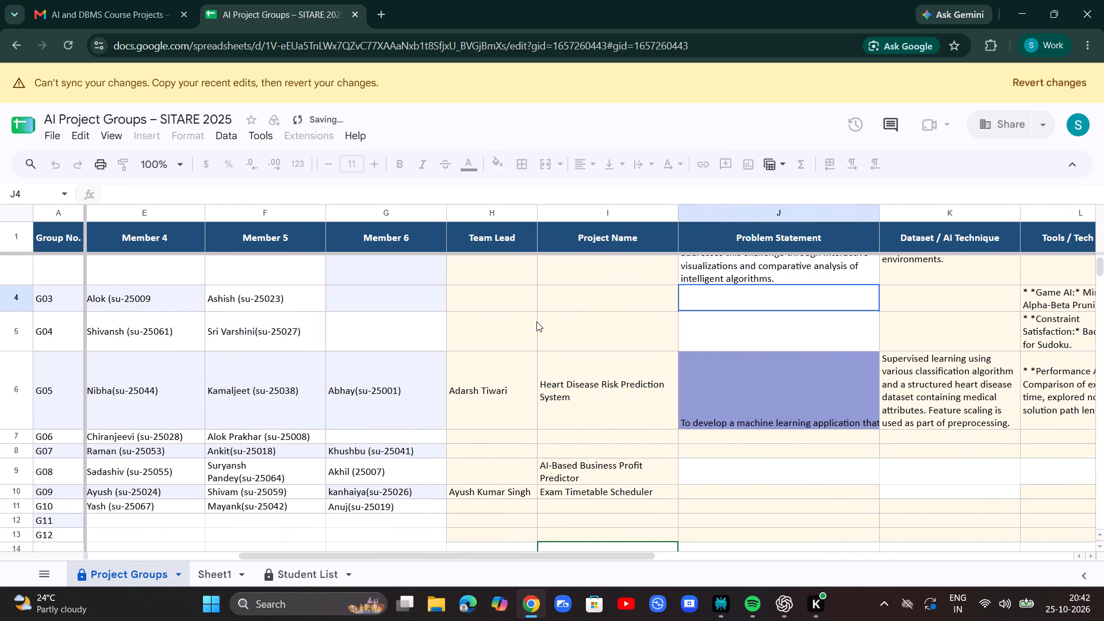
scroll(536, 321, "up", 3)
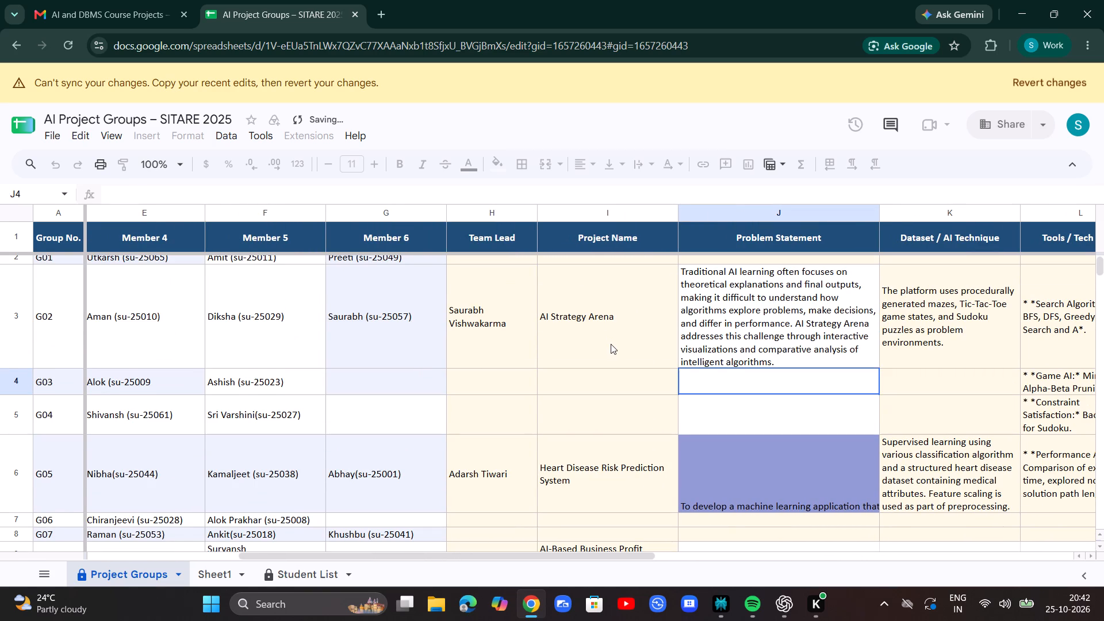
scroll(611, 344, "down", 3)
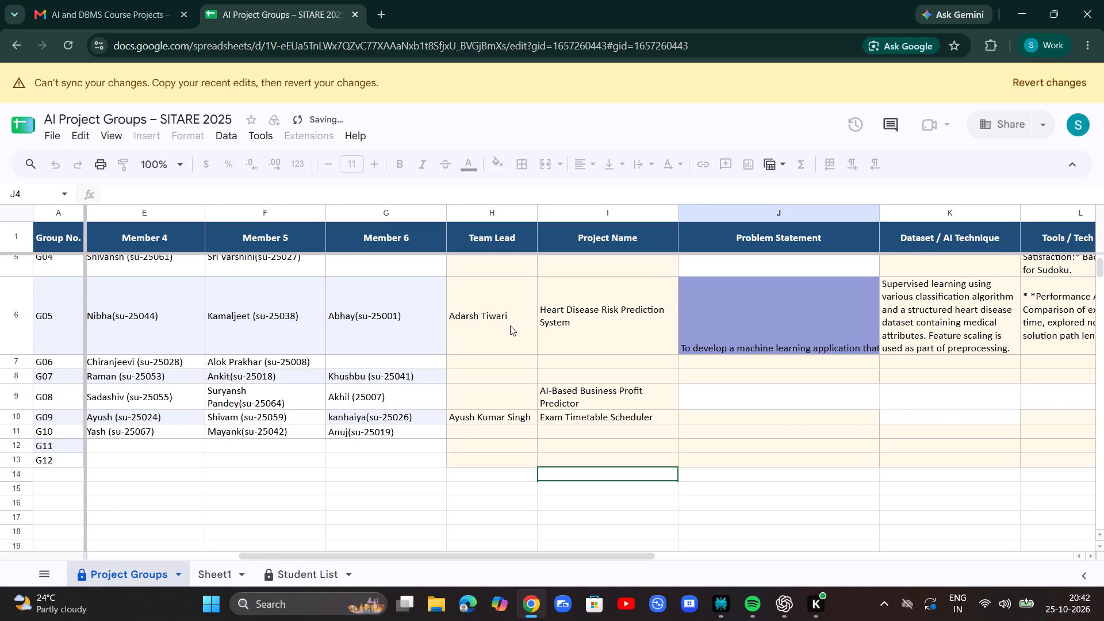
scroll(510, 325, "up", 4)
Inspect G02's Problem Statement in J3 and Tools / Tech Stack entry in L3, and review the surrounding columns from Member 1 to Remarks.
left_click(787, 332)
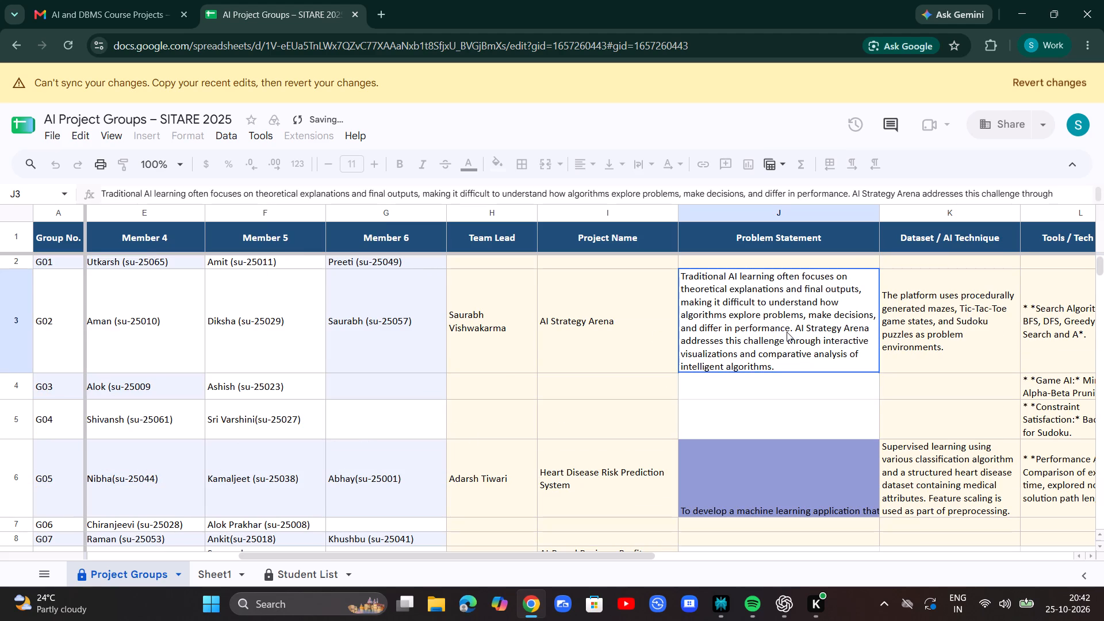
scroll(791, 356, "left", 4)
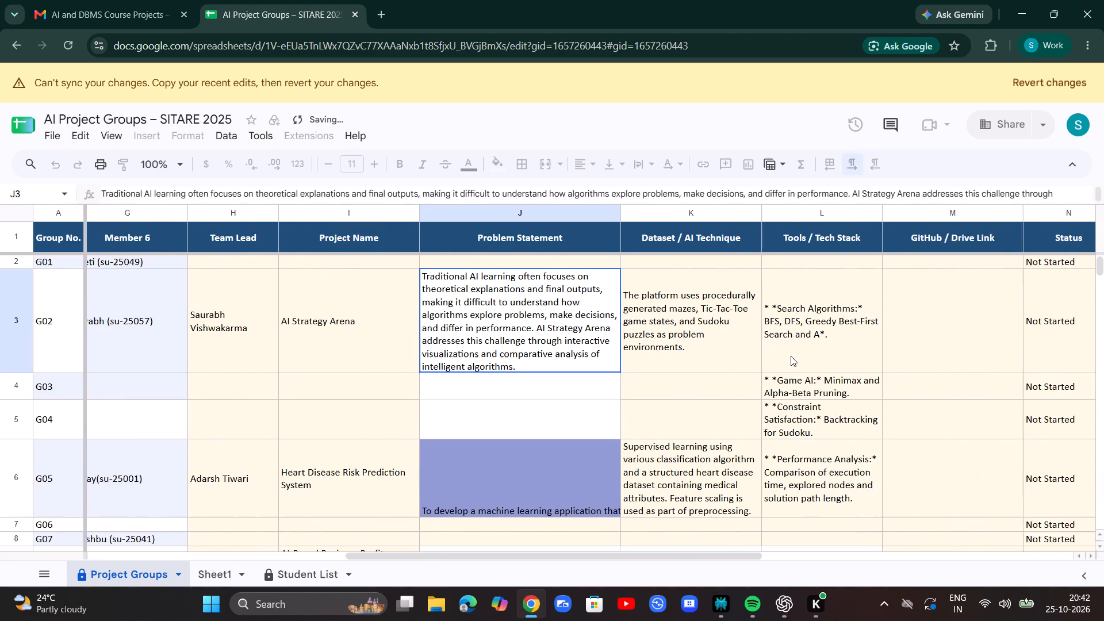
scroll(791, 356, "left", 6)
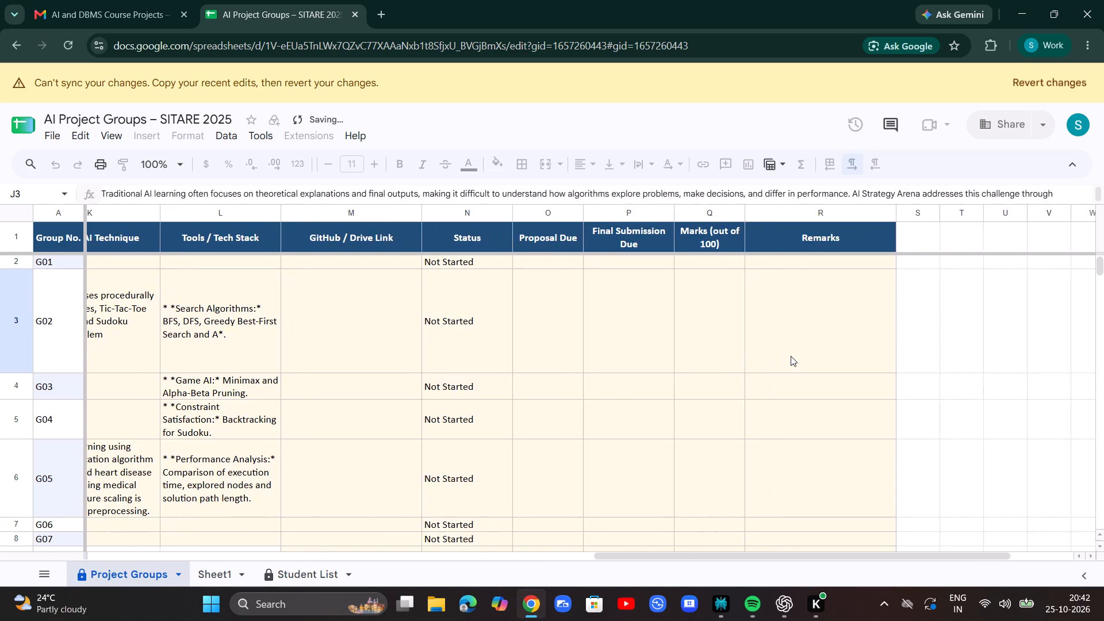
scroll(791, 356, "right", 9)
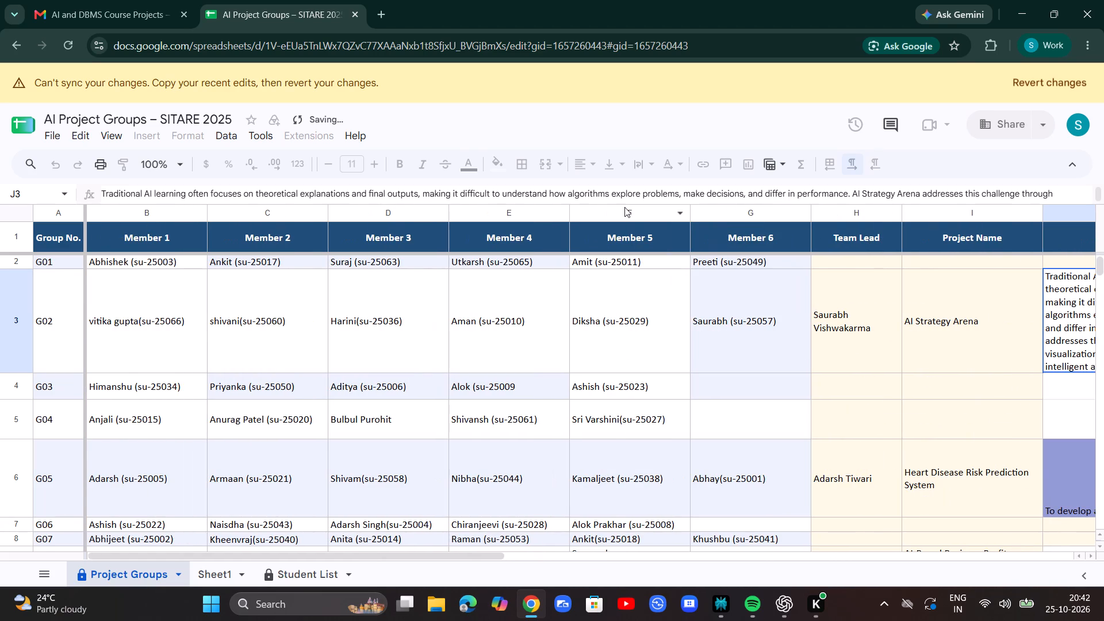
scroll(764, 279, "left", 3)
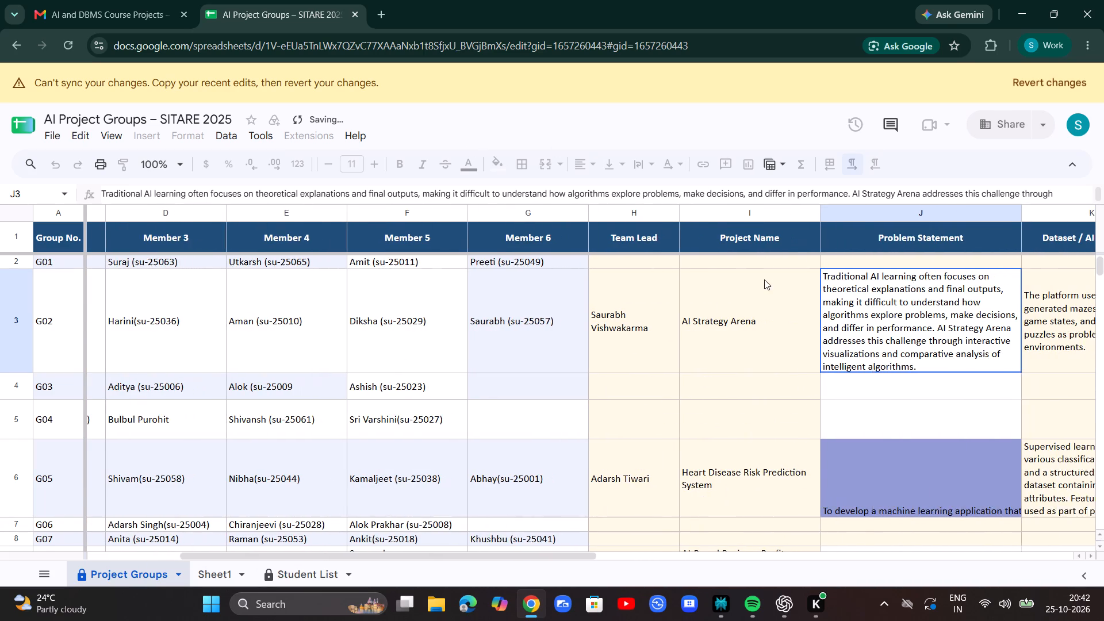
scroll(764, 279, "left", 4)
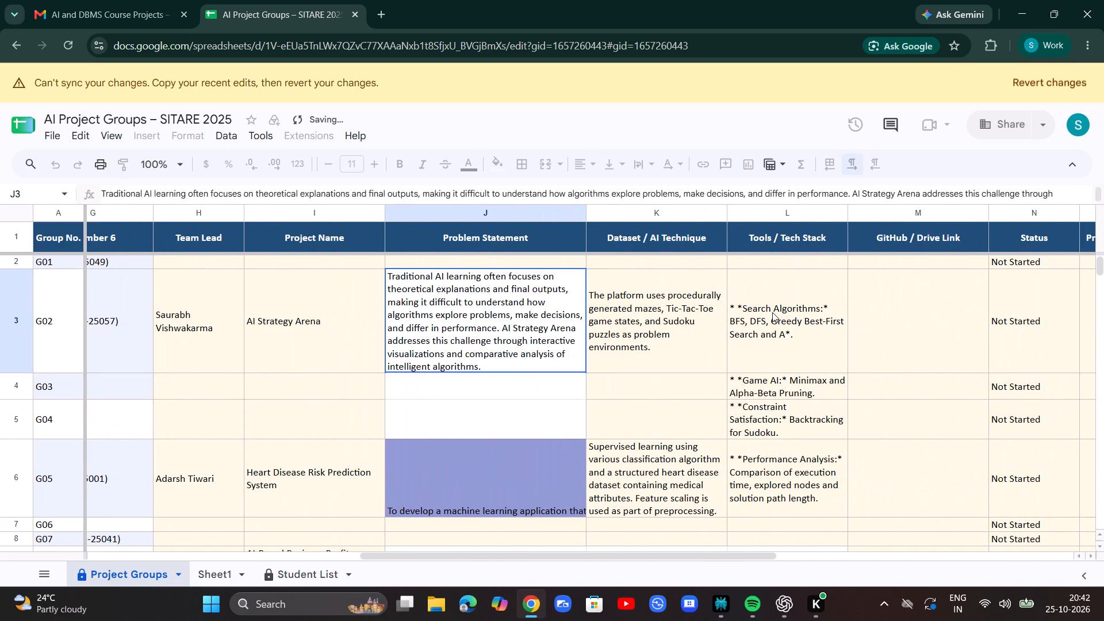
left_click(772, 312)
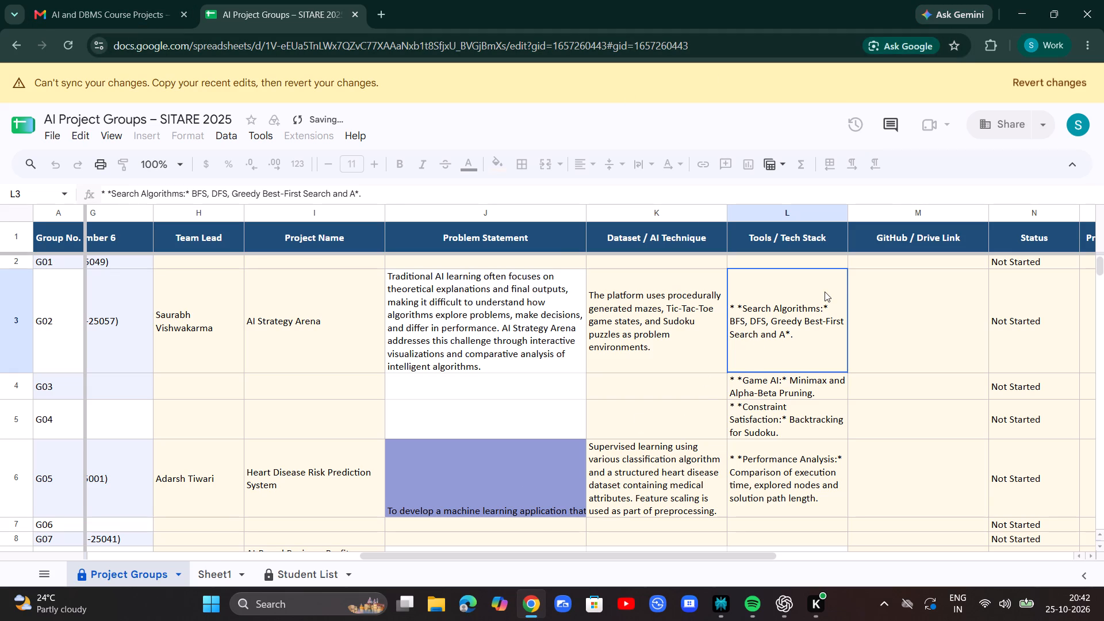
scroll(825, 292, "down", 4)
scroll(825, 292, "up", 6)
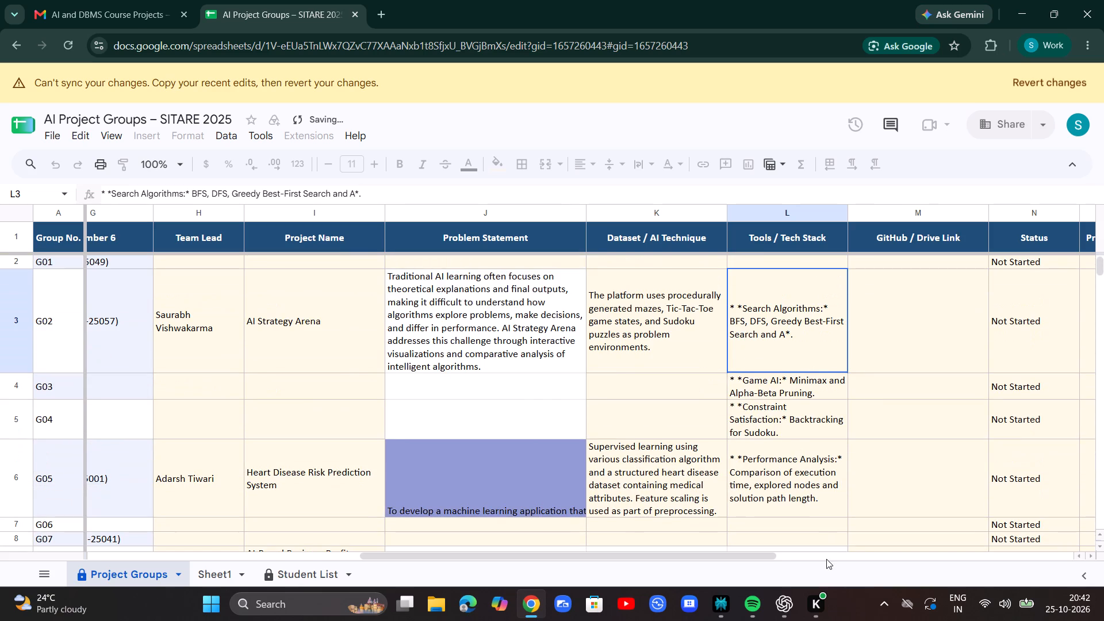
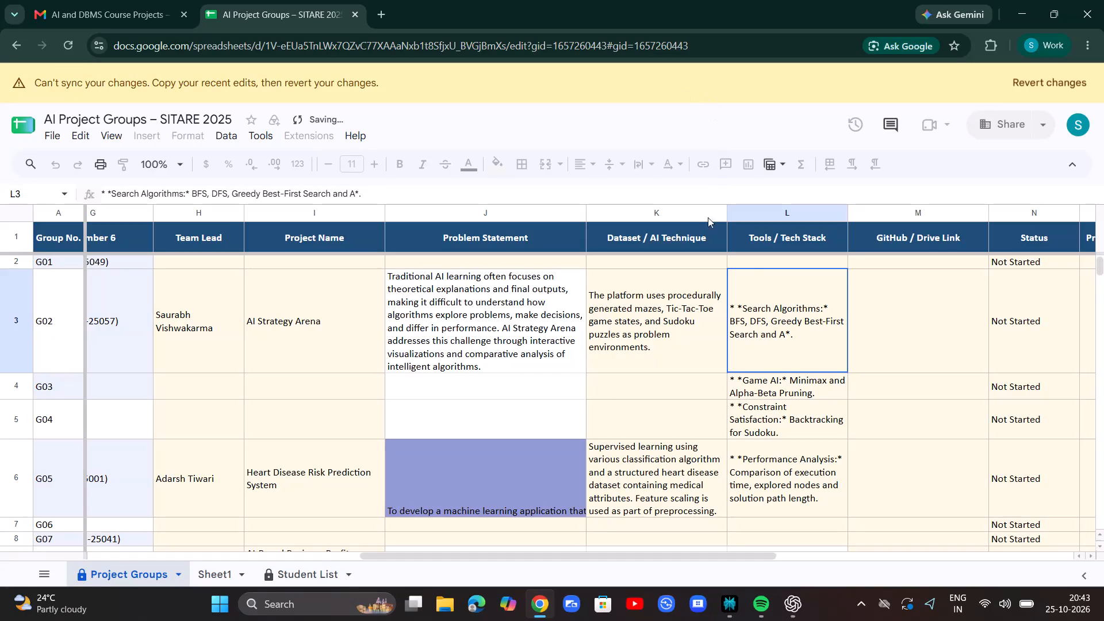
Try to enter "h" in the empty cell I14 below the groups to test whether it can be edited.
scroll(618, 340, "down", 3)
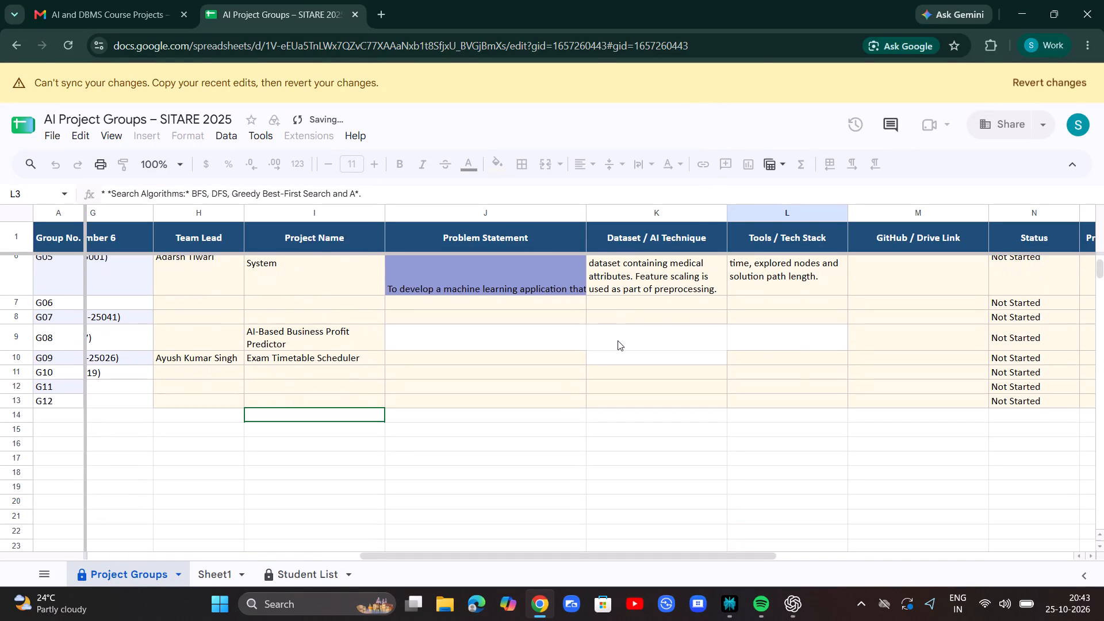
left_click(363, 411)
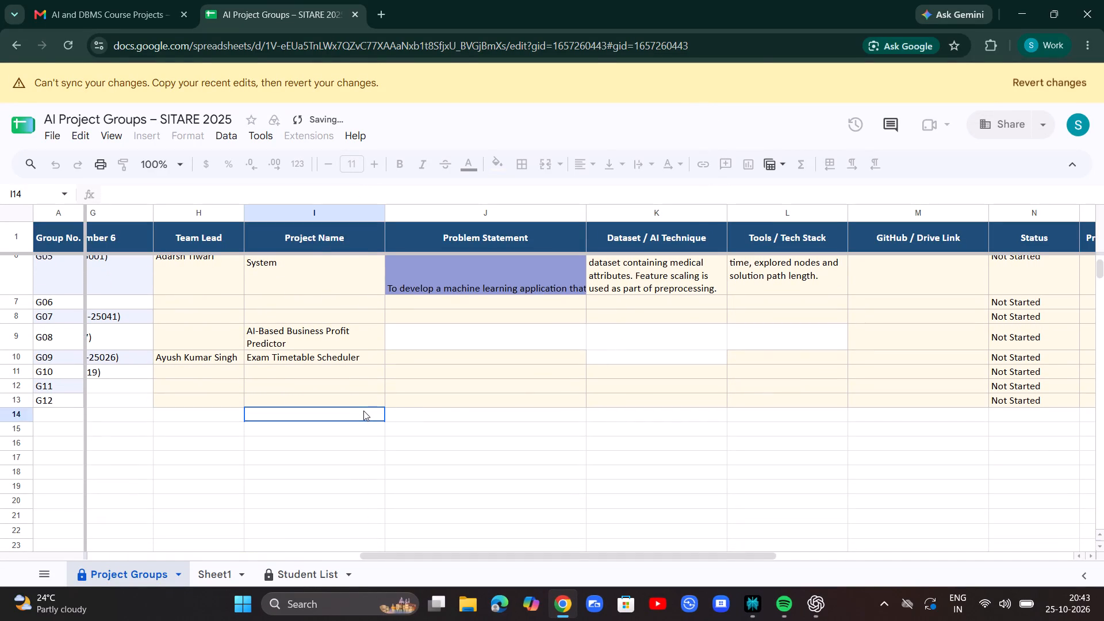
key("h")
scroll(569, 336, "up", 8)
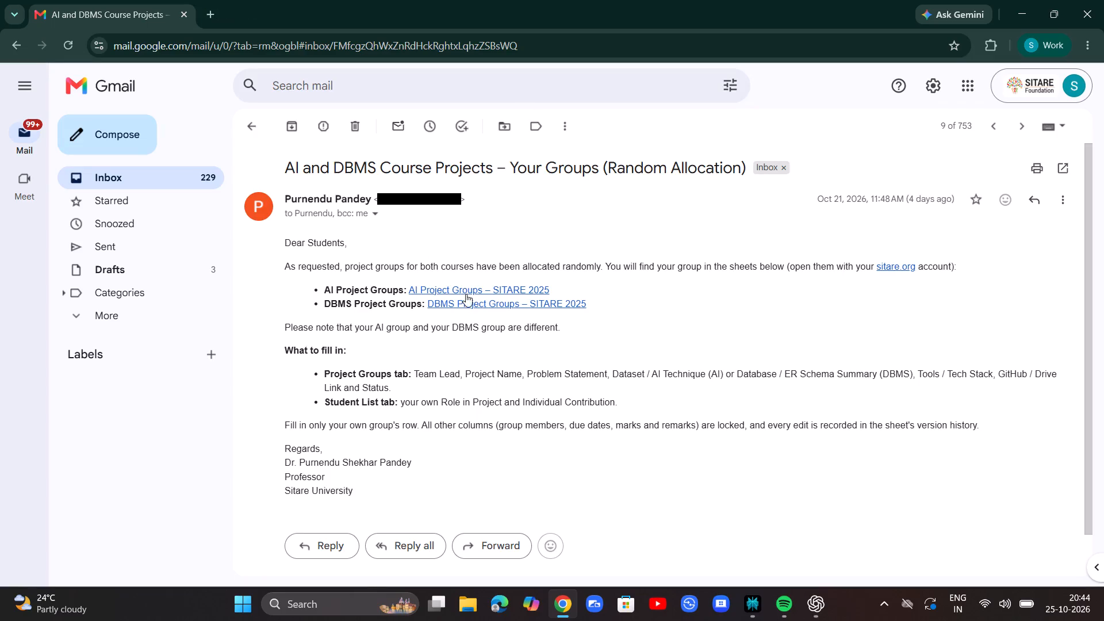
left_click(463, 292)
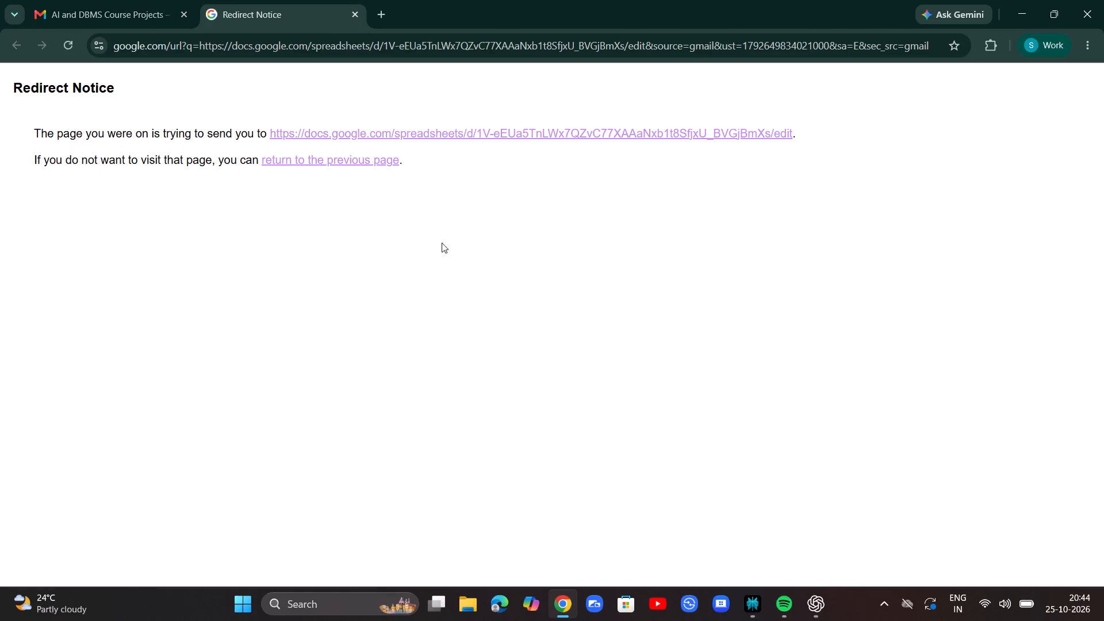
left_click(391, 137)
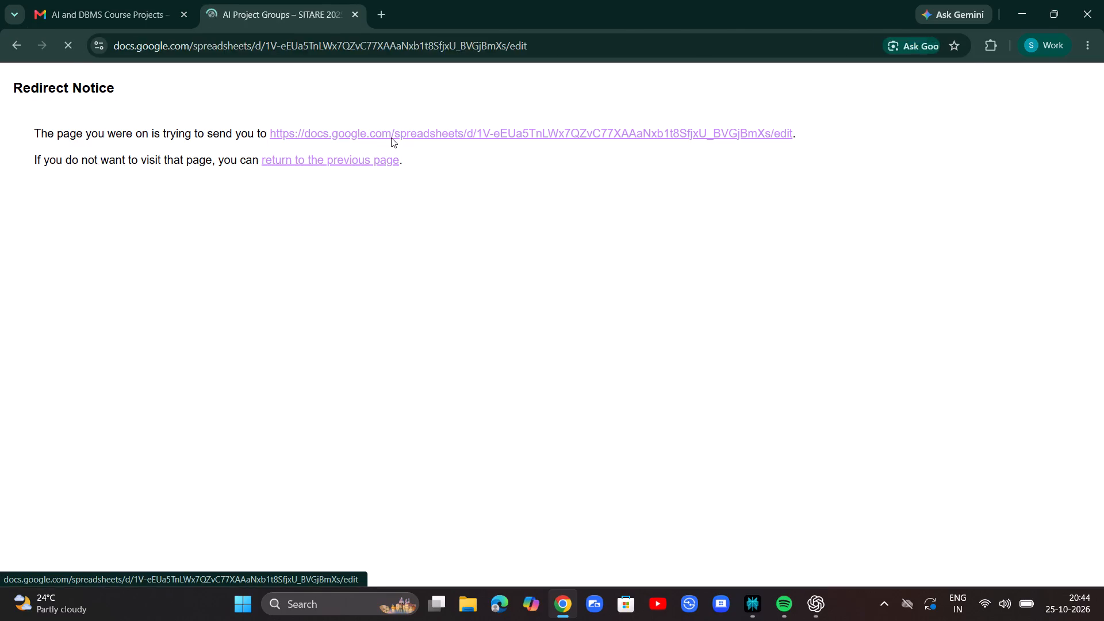
Check whether G05's Problem Statement in J6 opens for editing, and inspect G02's Tools / Tech Stack entry in L3.
scroll(515, 346, "left", 8)
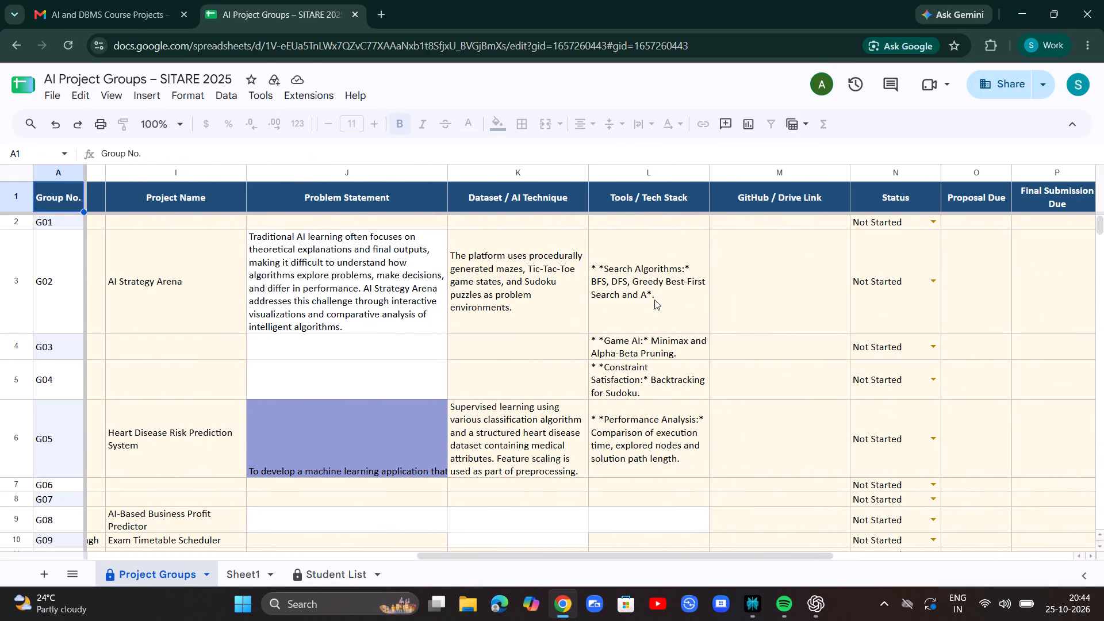
left_click(398, 454)
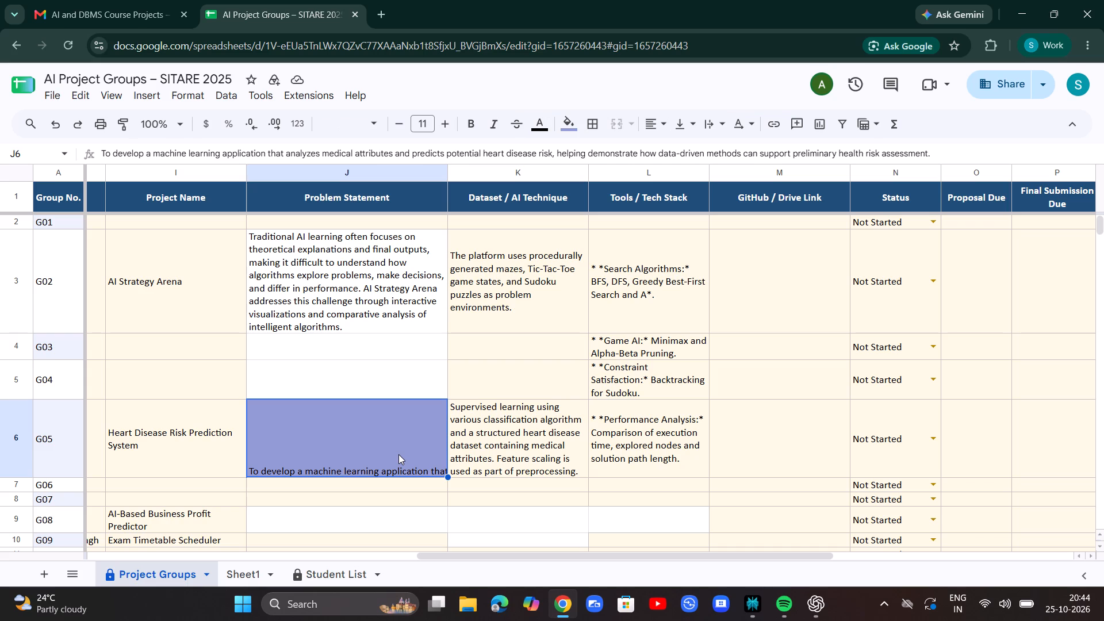
key("Left")
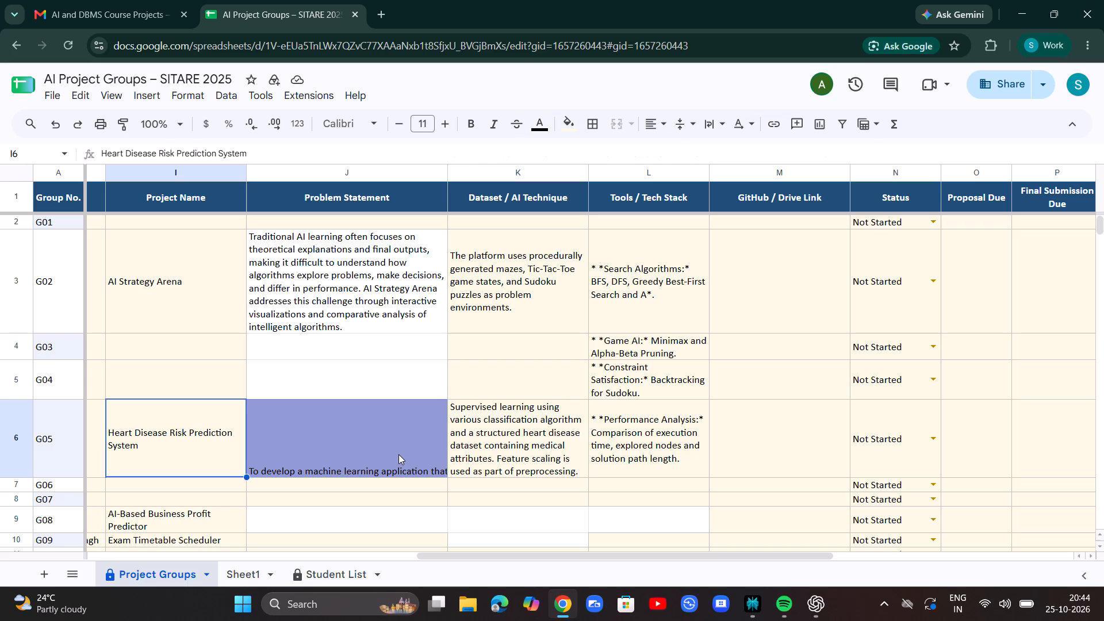
key("Right")
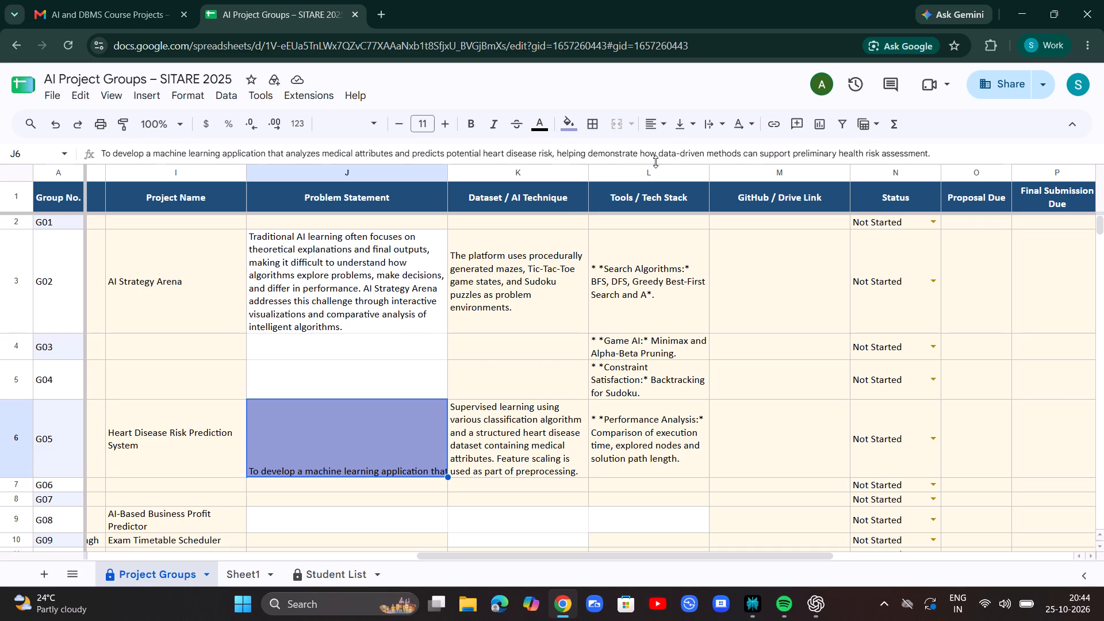
left_click(935, 154)
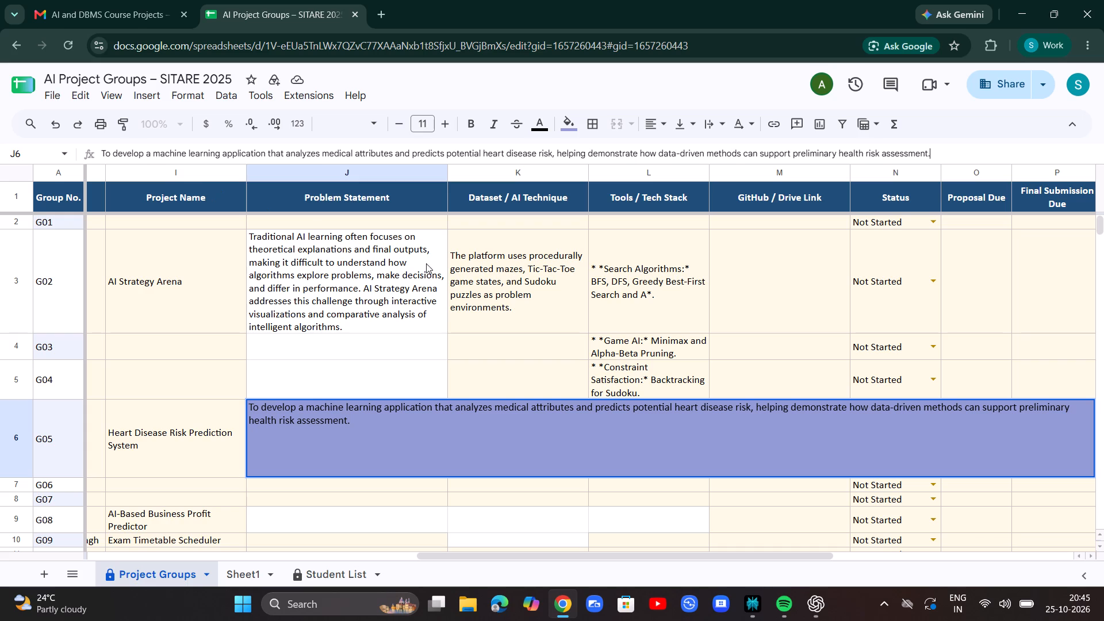
left_click(658, 263)
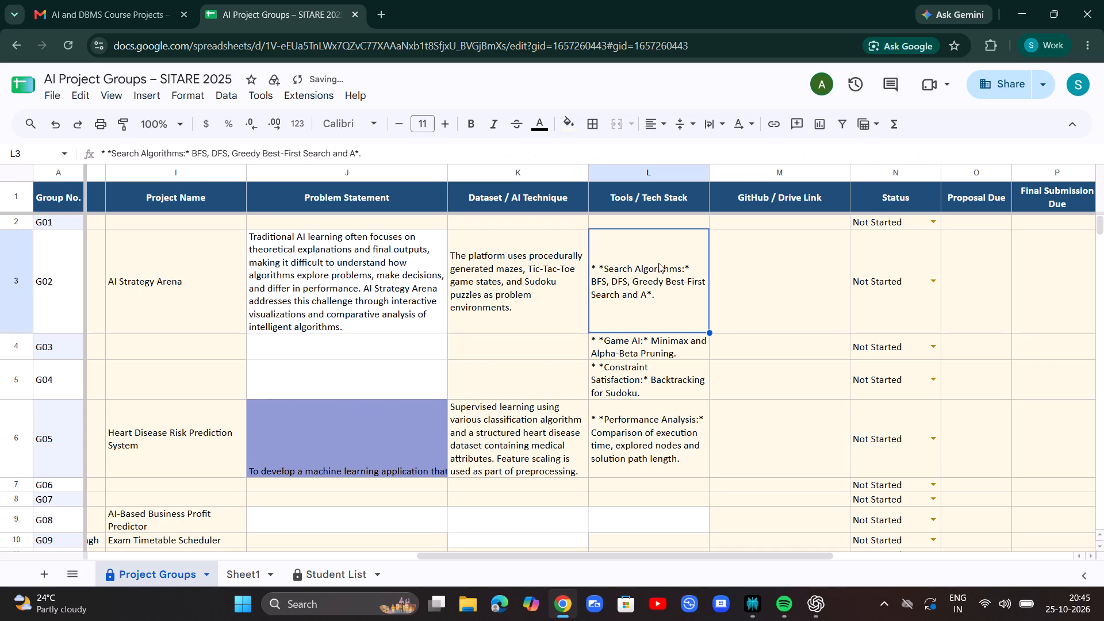
Delete all the heart disease text from G05's Problem Statement cell J6.
left_click(407, 415)
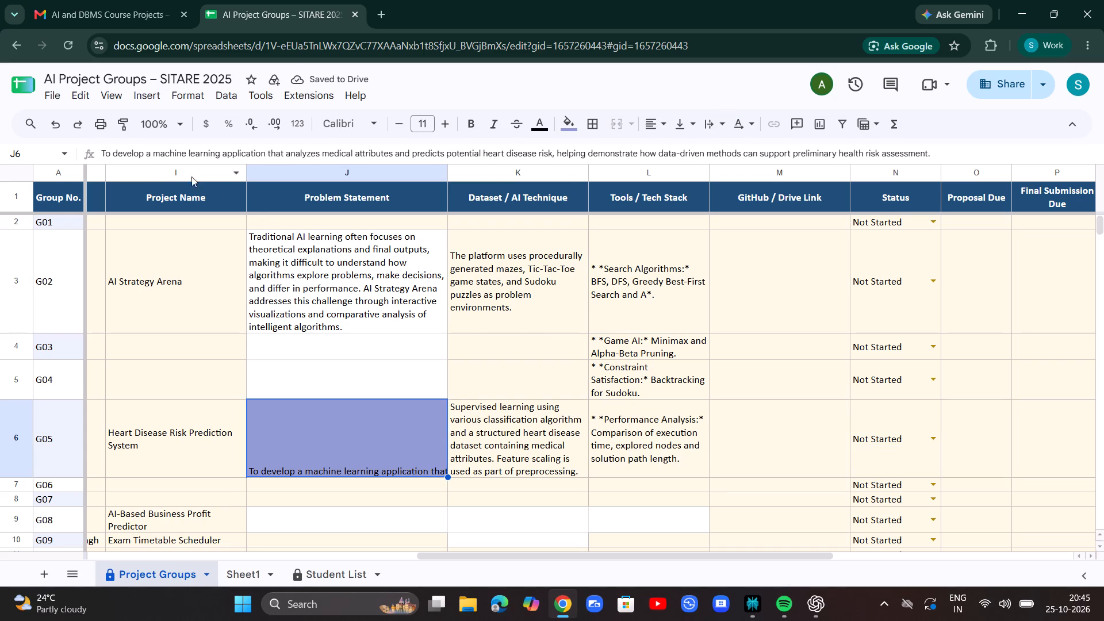
left_click(101, 150)
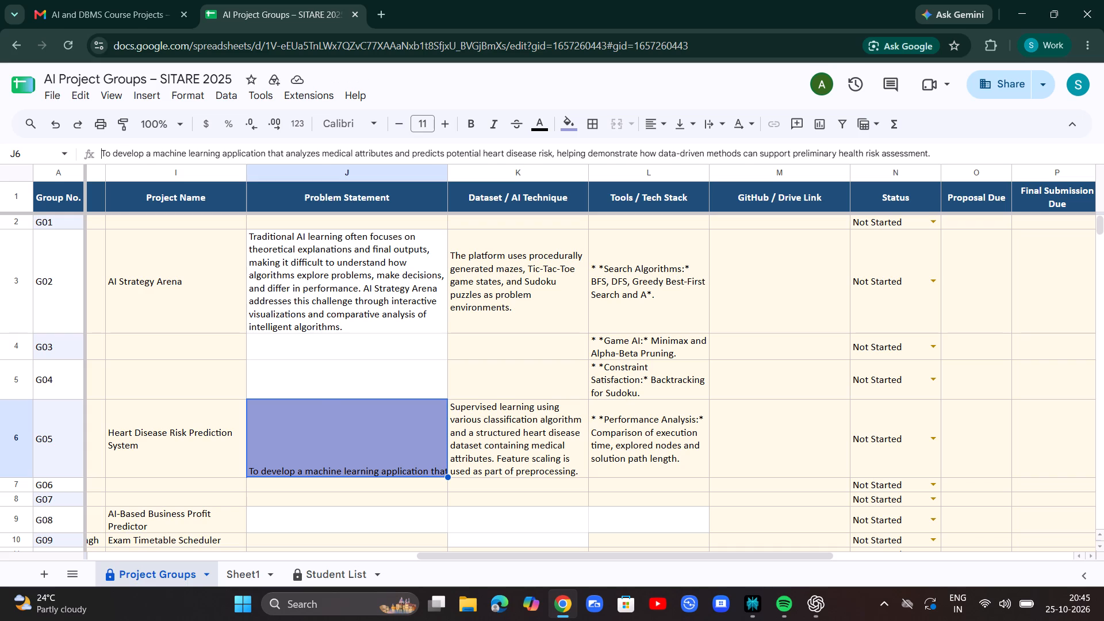
key("BackSpace")
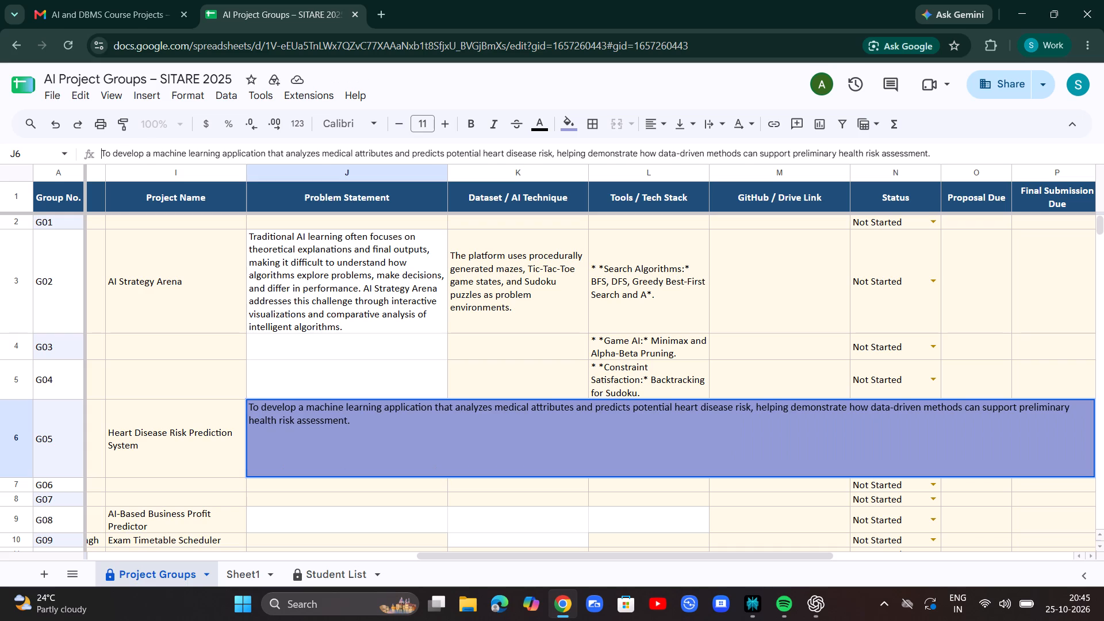
key("BackSpace")
key("BackSpace")
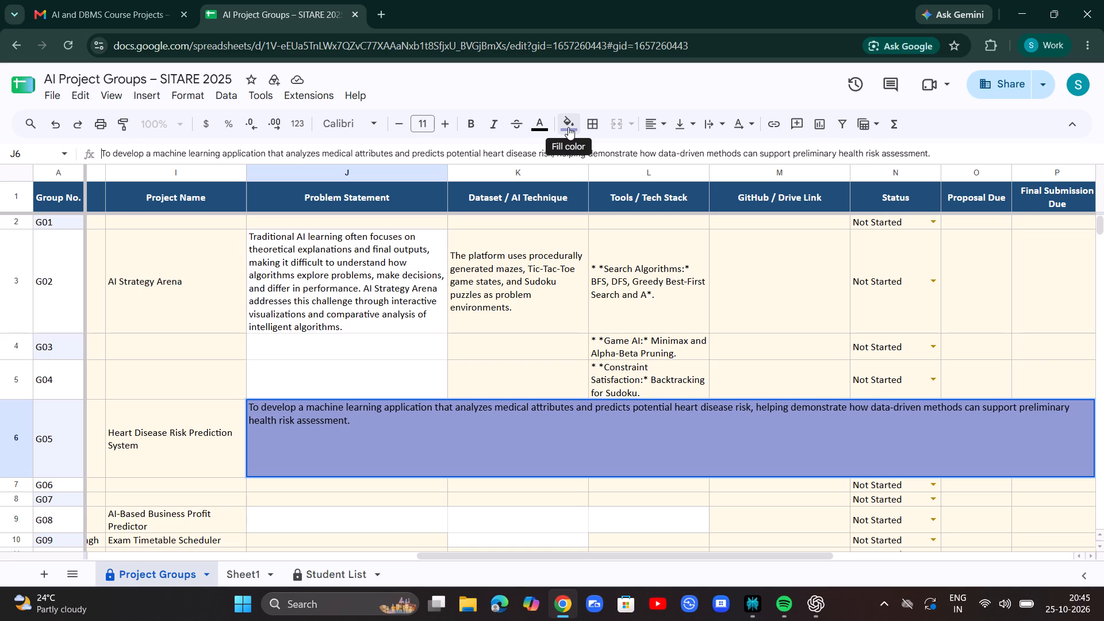
left_click_drag(933, 152, 857, 146)
left_click_drag(857, 146, 139, 161)
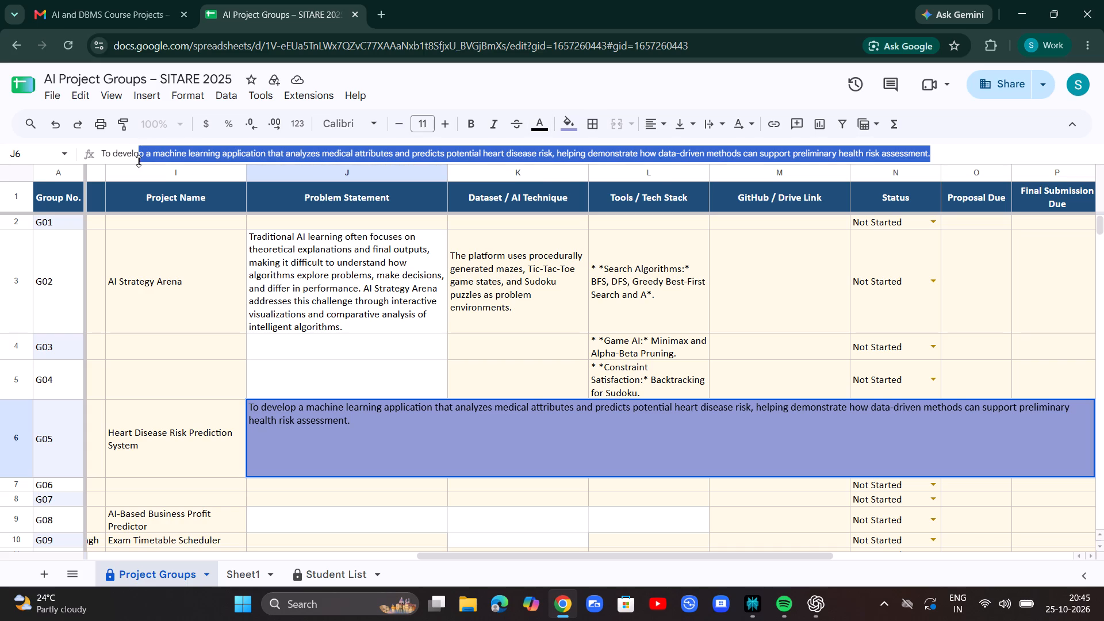
left_click_drag(139, 161, 113, 158)
key("BackSpace")
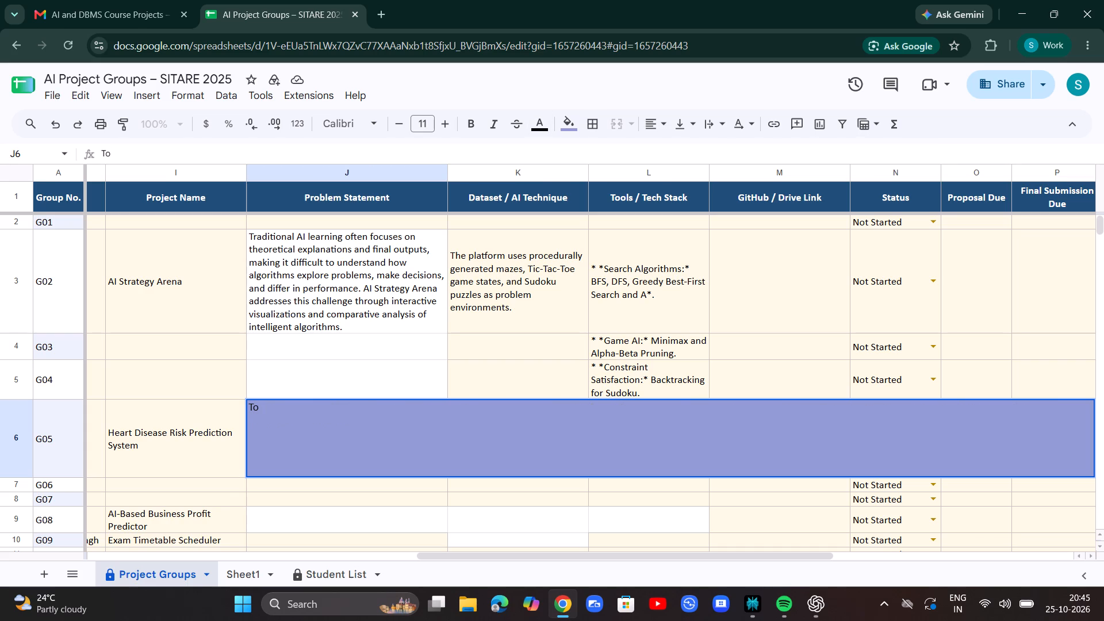
key("BackSpace")
key("BackSpace")
key("BackSpace")
Change the fill of G05's Problem Statement cell J6 to the palest yellow, comparing it with the next darker shade.
left_click(563, 132)
left_click(620, 206)
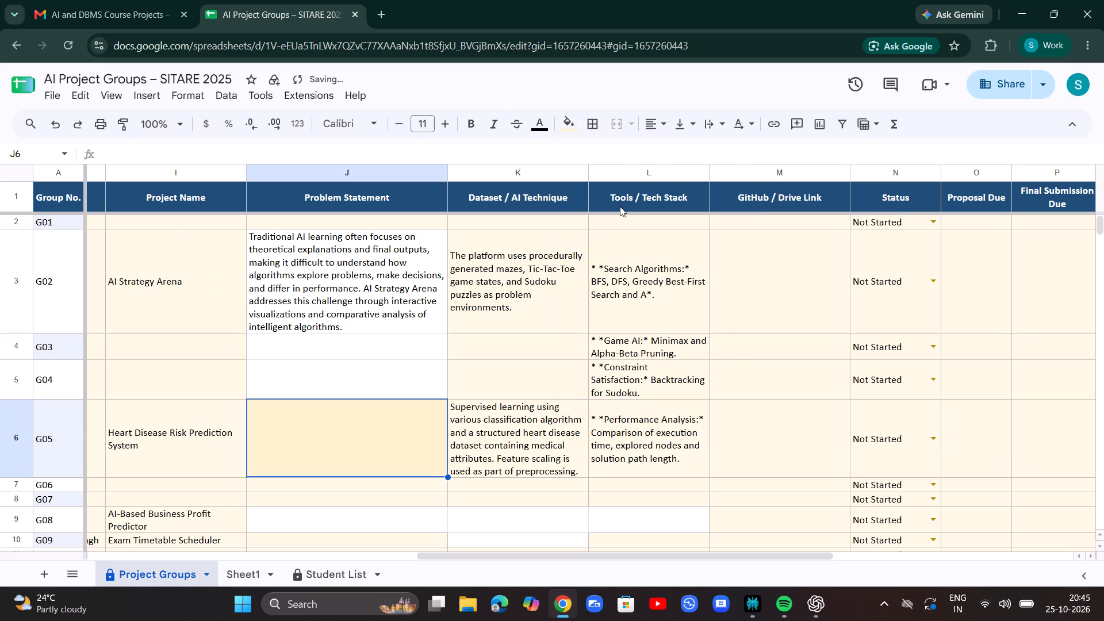
left_click(566, 121)
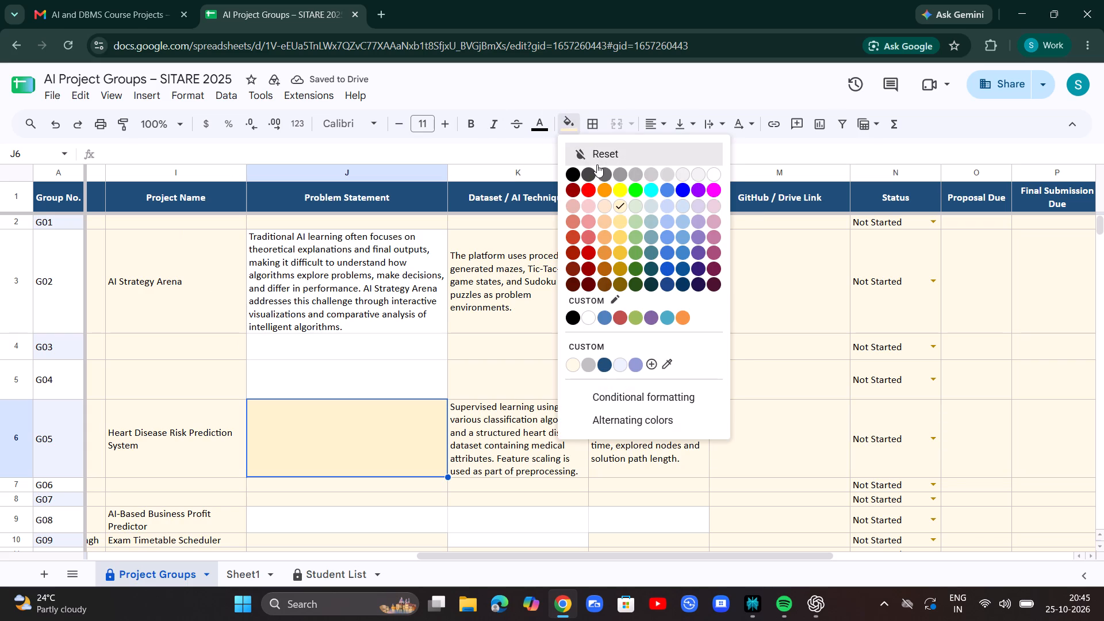
left_click(622, 217)
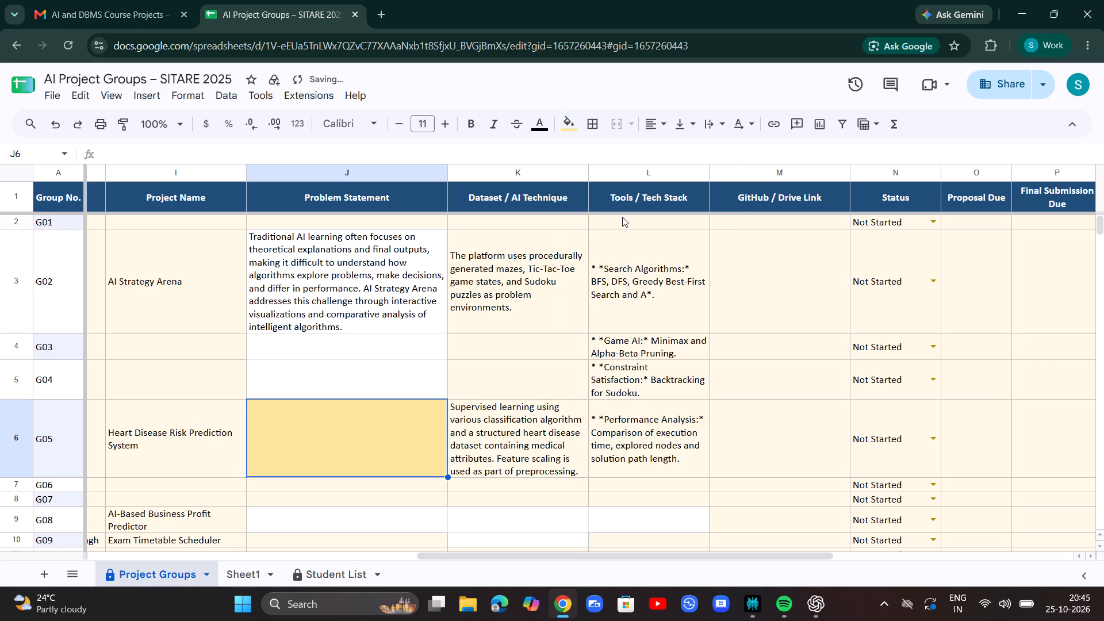
left_click(568, 118)
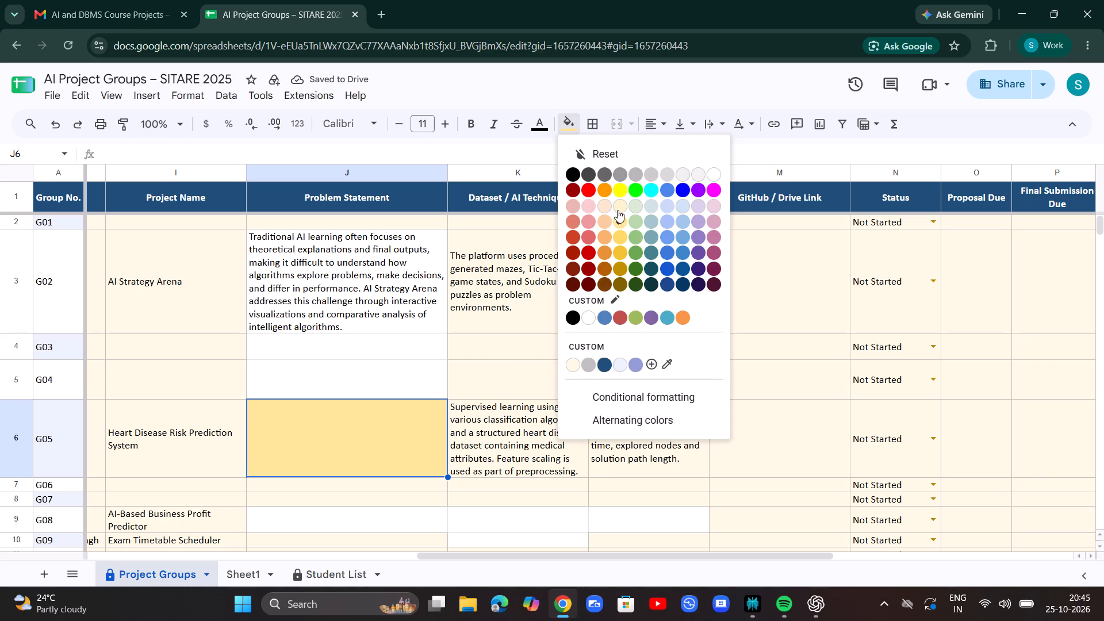
left_click(619, 205)
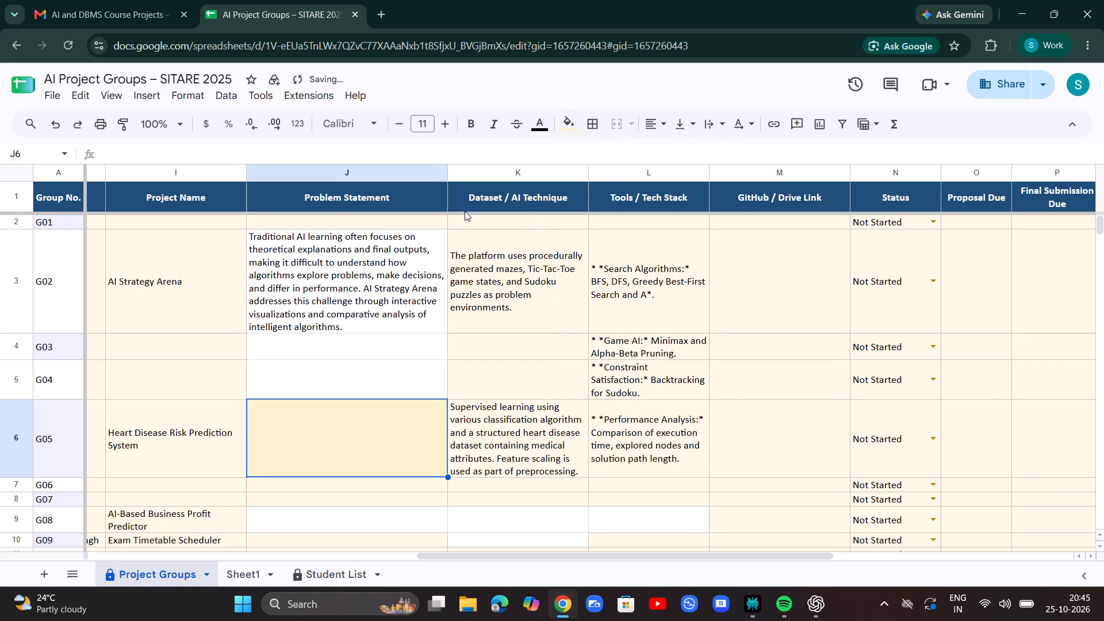
Paste the copied problem statement beginning "To develop a machine learning application that analyzes medical attributes" into G05's cell J6.
left_click(140, 152)
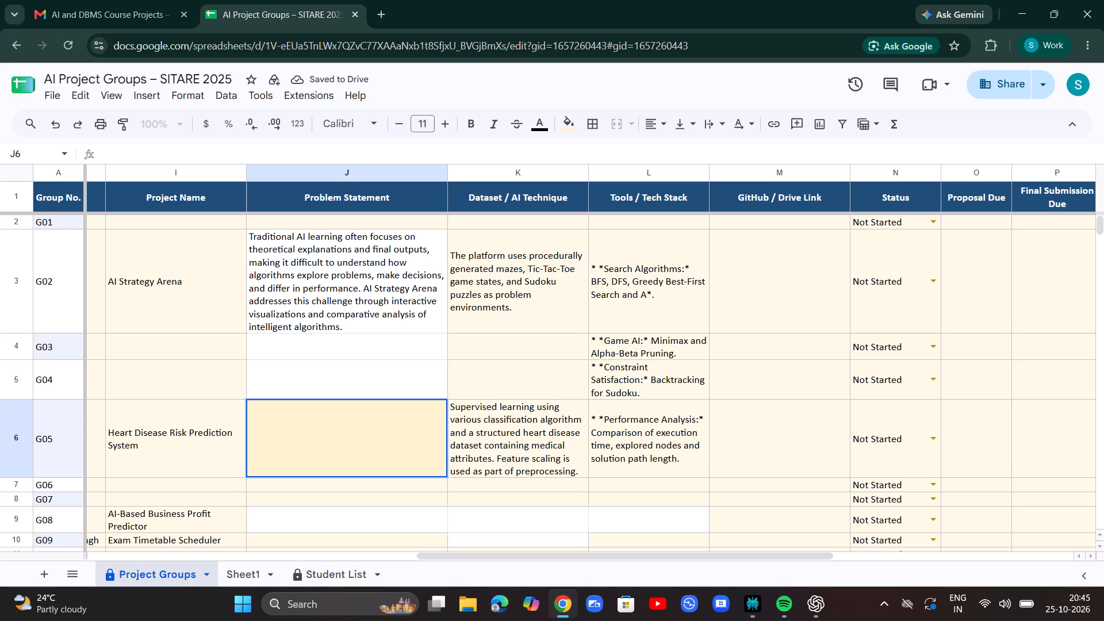
type("To")
key("BackSpace")
key("BackSpace")
key("ctrl+v")
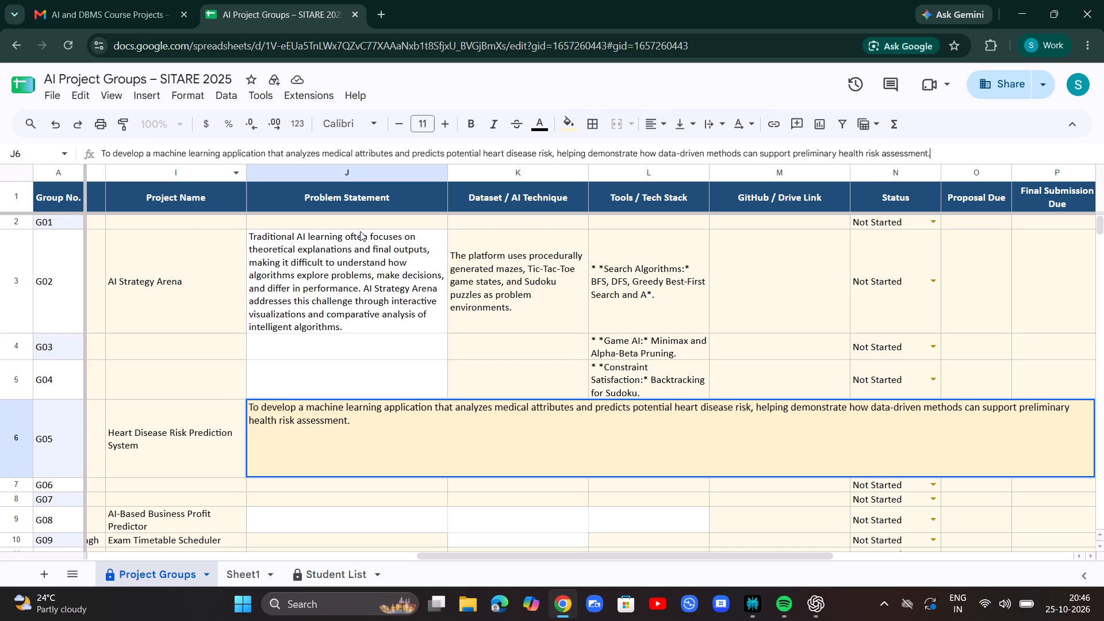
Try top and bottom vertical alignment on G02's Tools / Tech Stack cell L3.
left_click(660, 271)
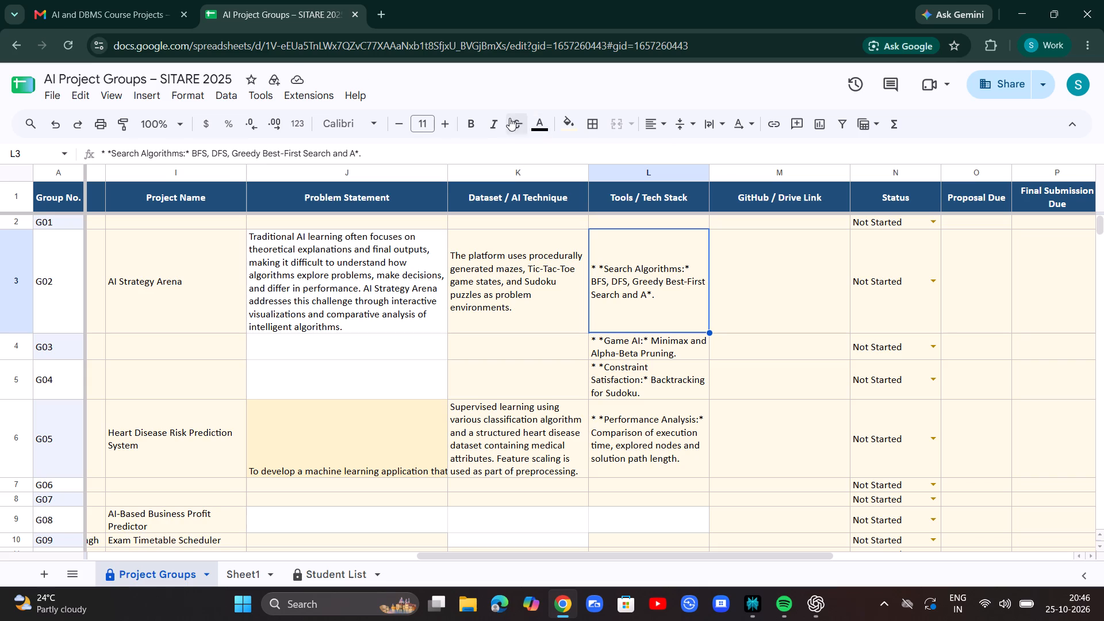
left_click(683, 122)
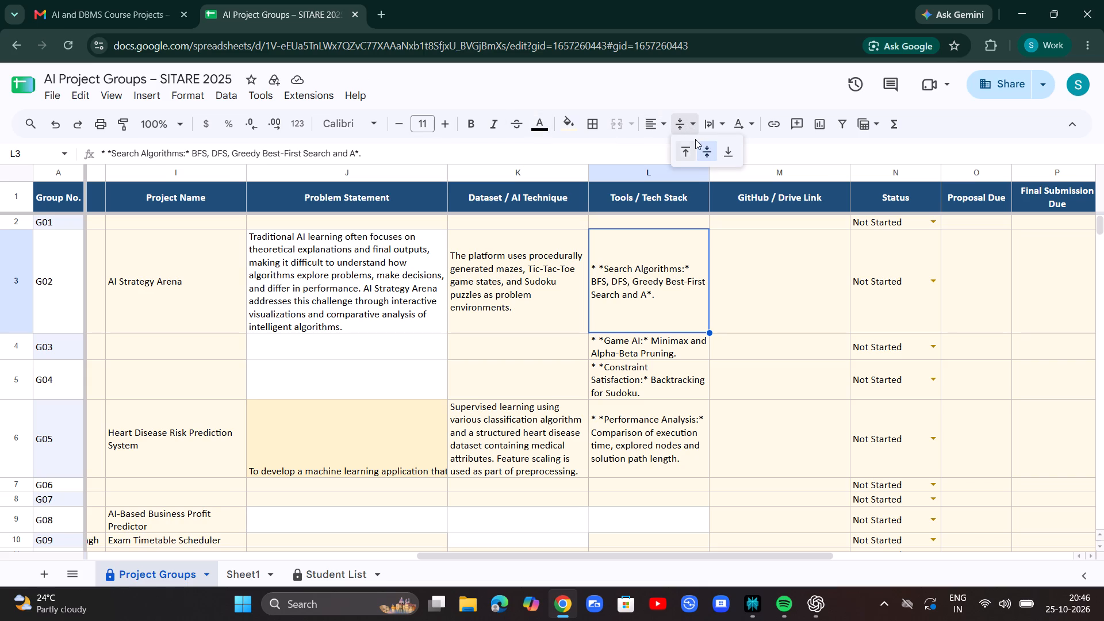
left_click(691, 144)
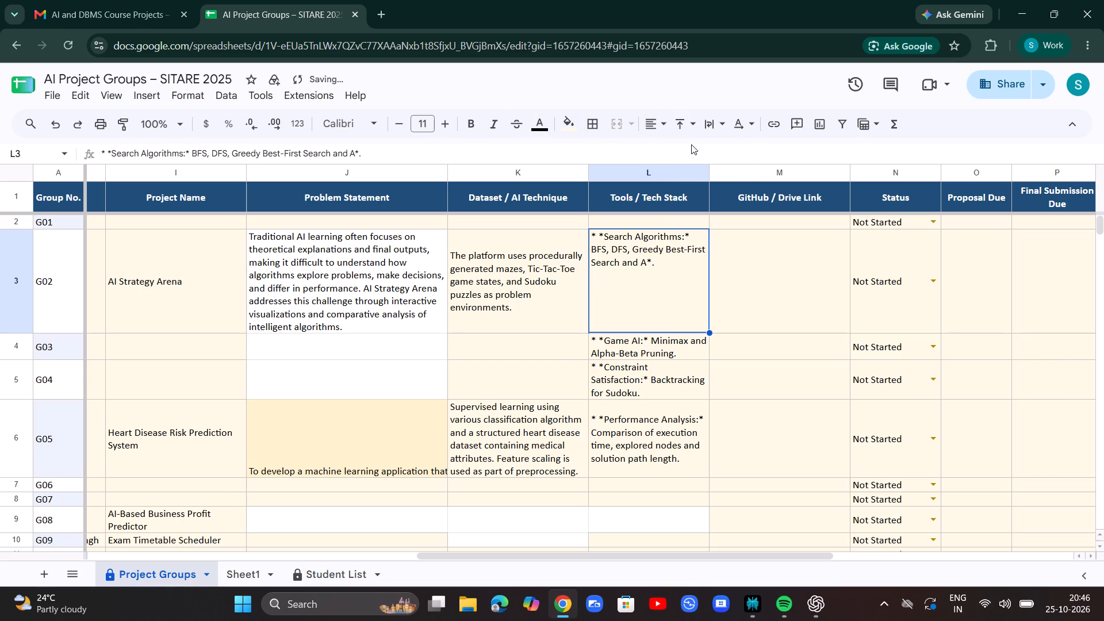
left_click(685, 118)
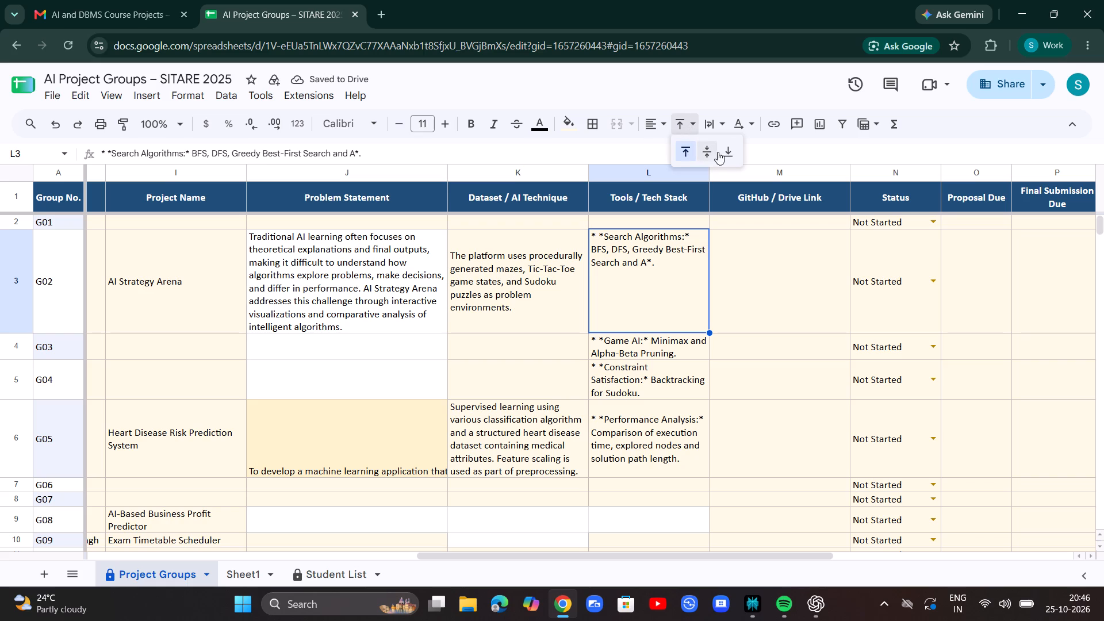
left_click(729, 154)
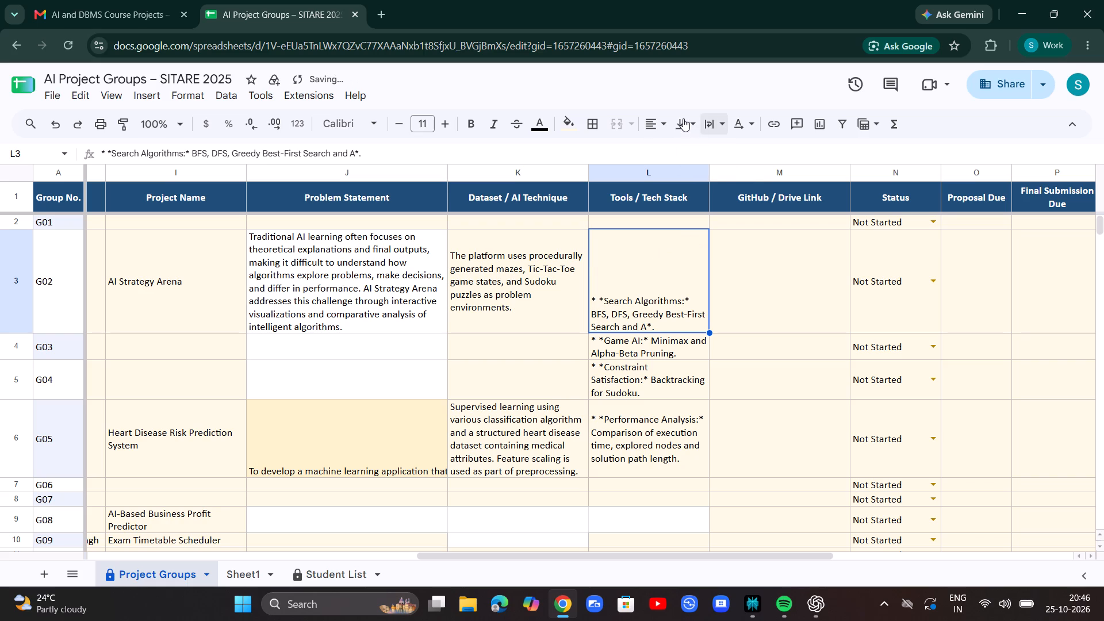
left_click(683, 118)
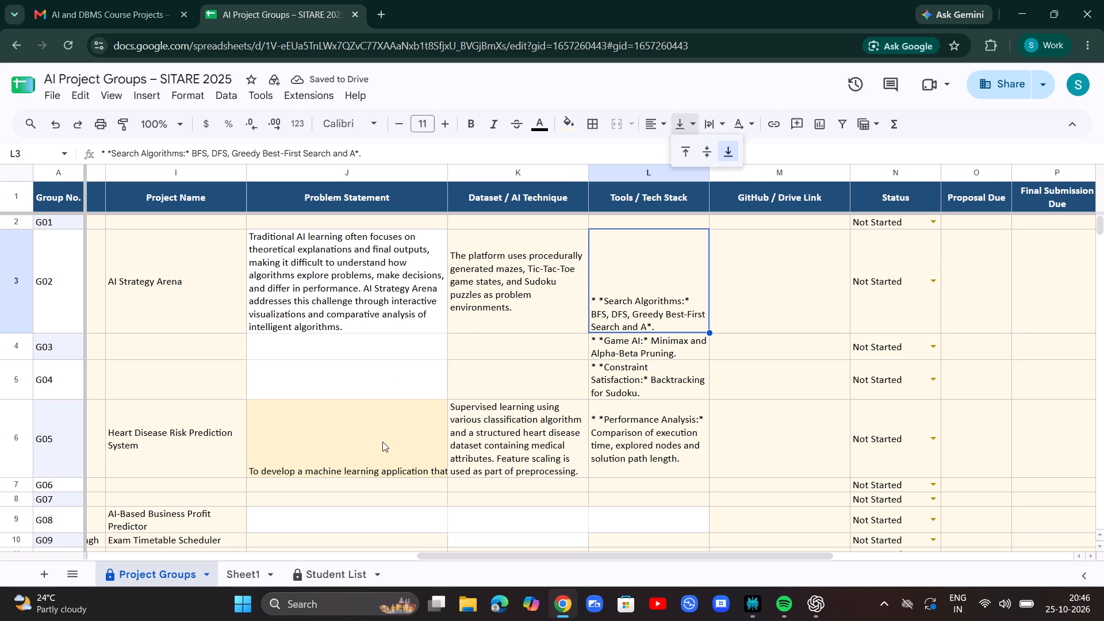
Align G05's Problem Statement in J6 to the top of the cell and wrap its text.
left_click(382, 442)
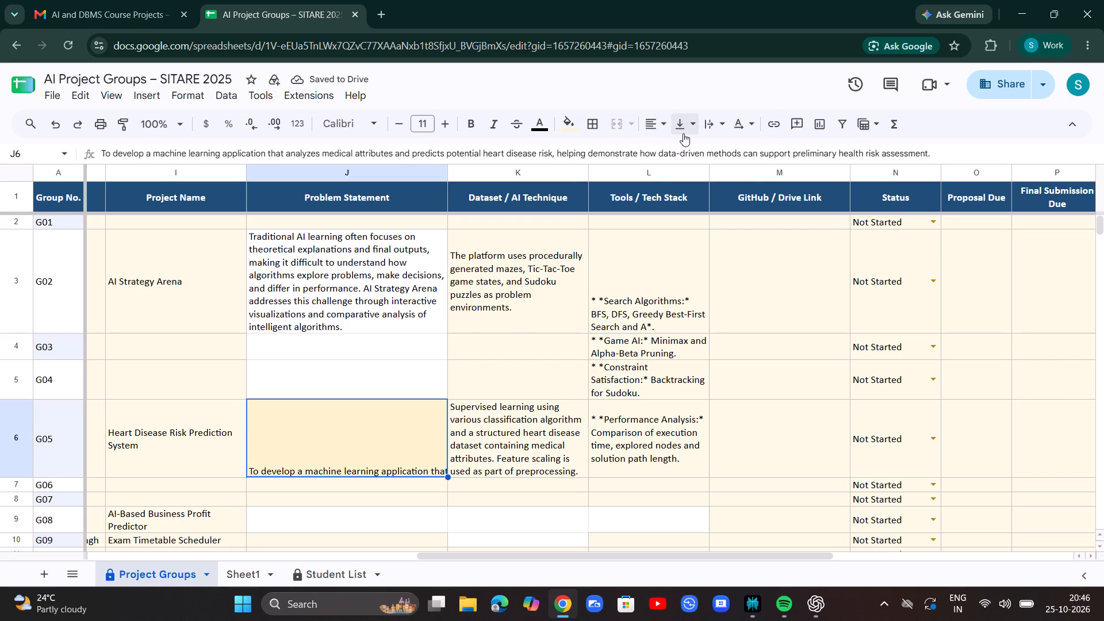
left_click(684, 132)
left_click(685, 145)
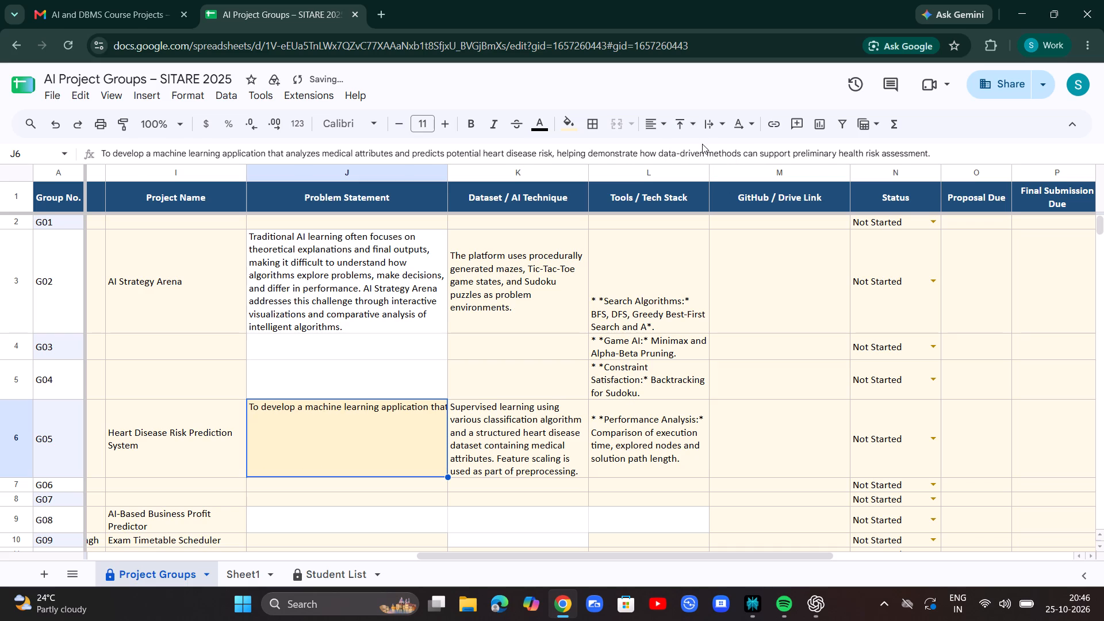
left_click(720, 121)
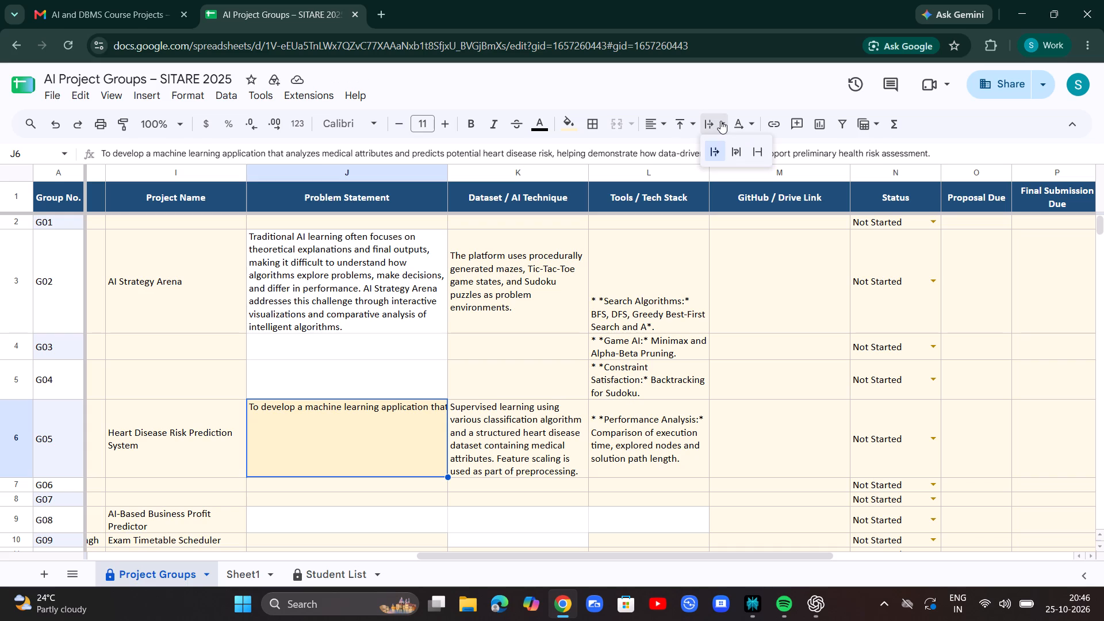
left_click(736, 148)
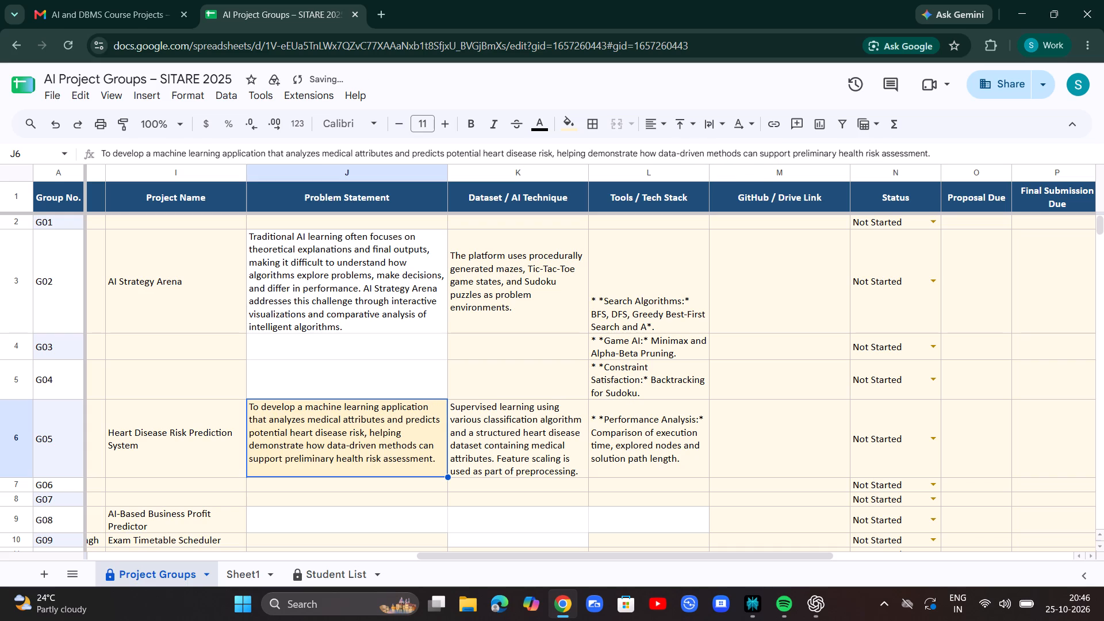
Set G02's Tools / Tech Stack cell L3 to top vertical alignment and check its text wrapping option.
left_click(631, 283)
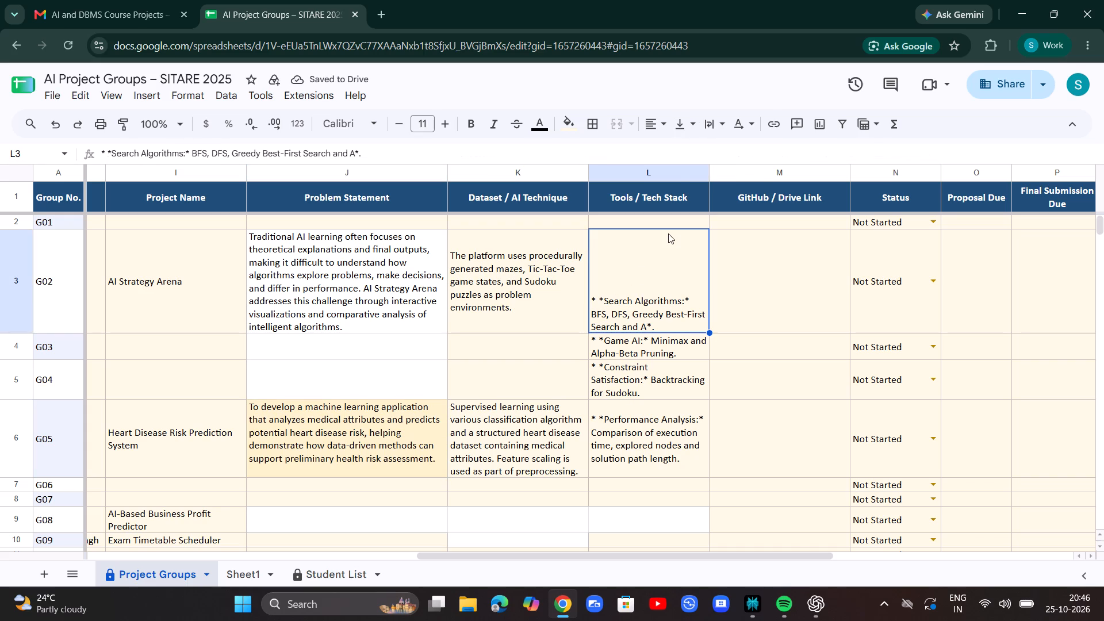
left_click(684, 124)
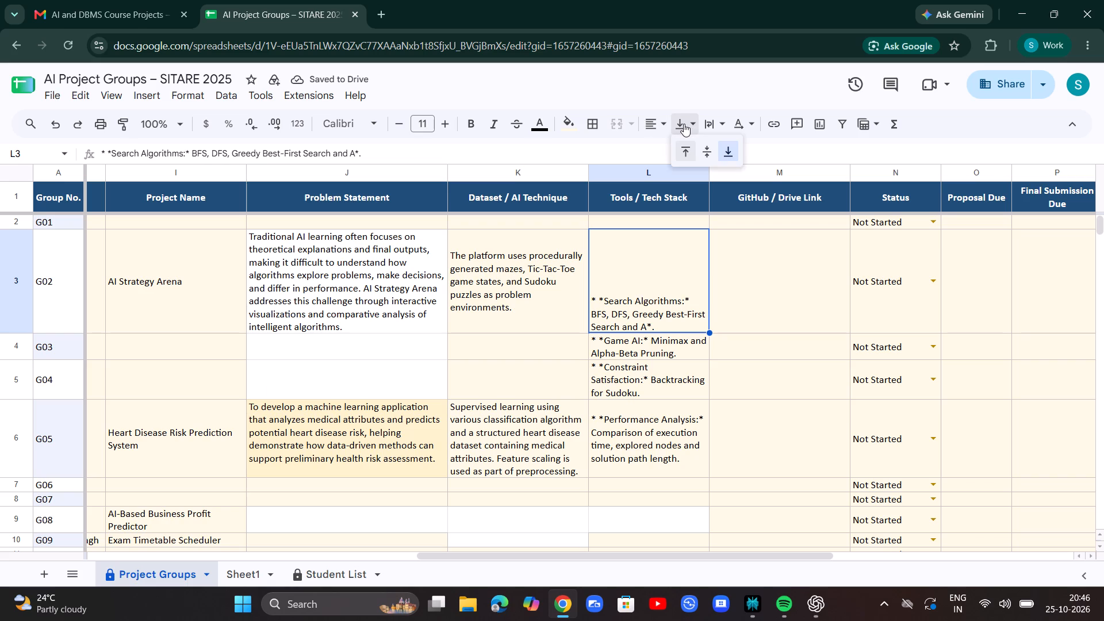
left_click(688, 146)
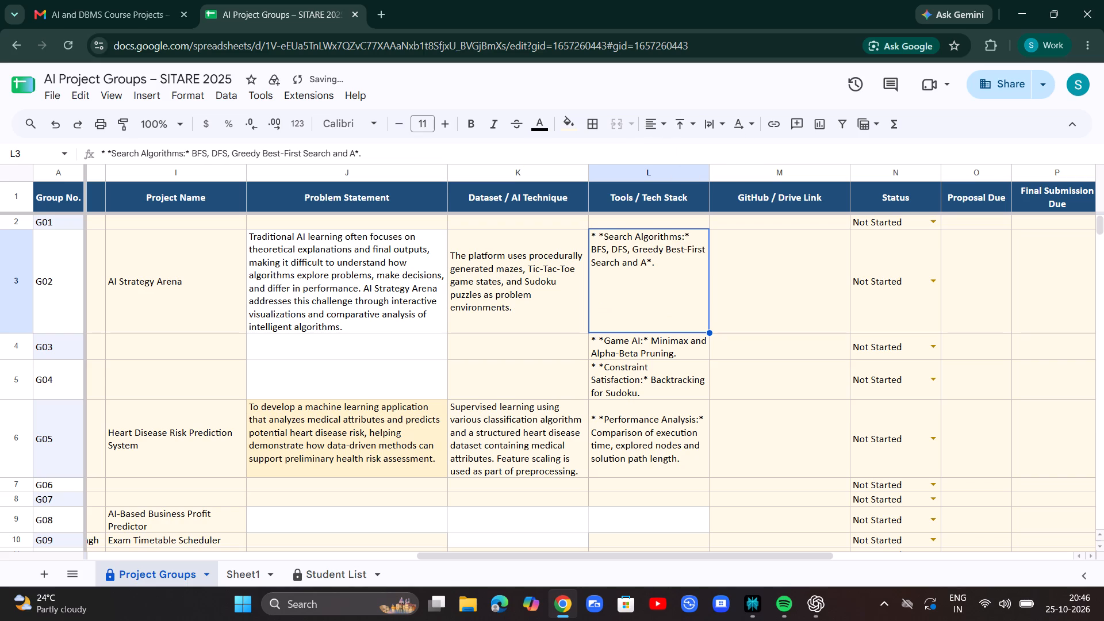
left_click(707, 121)
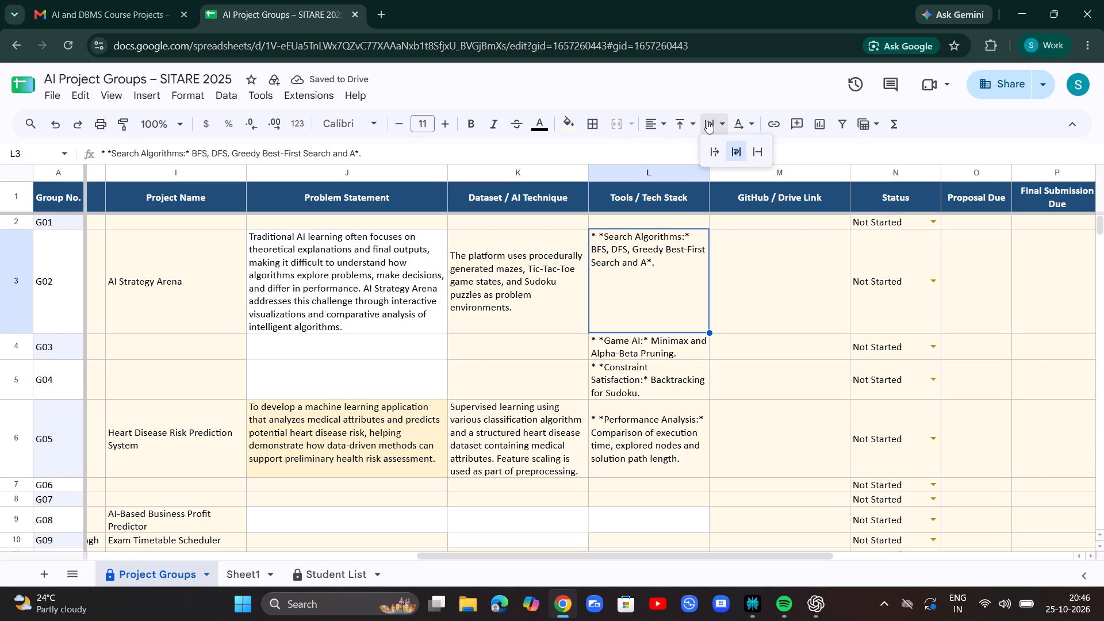
Delete the misplaced Performance Analysis text from G05's Tools / Tech Stack cell L6.
left_click(638, 345)
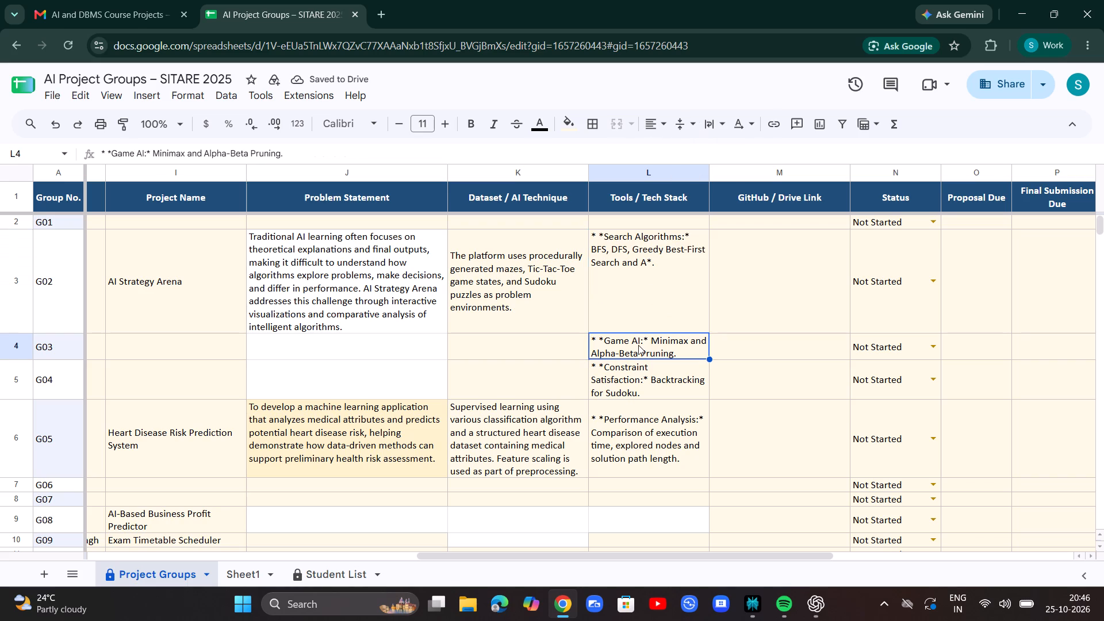
left_click(634, 372)
left_click(631, 438)
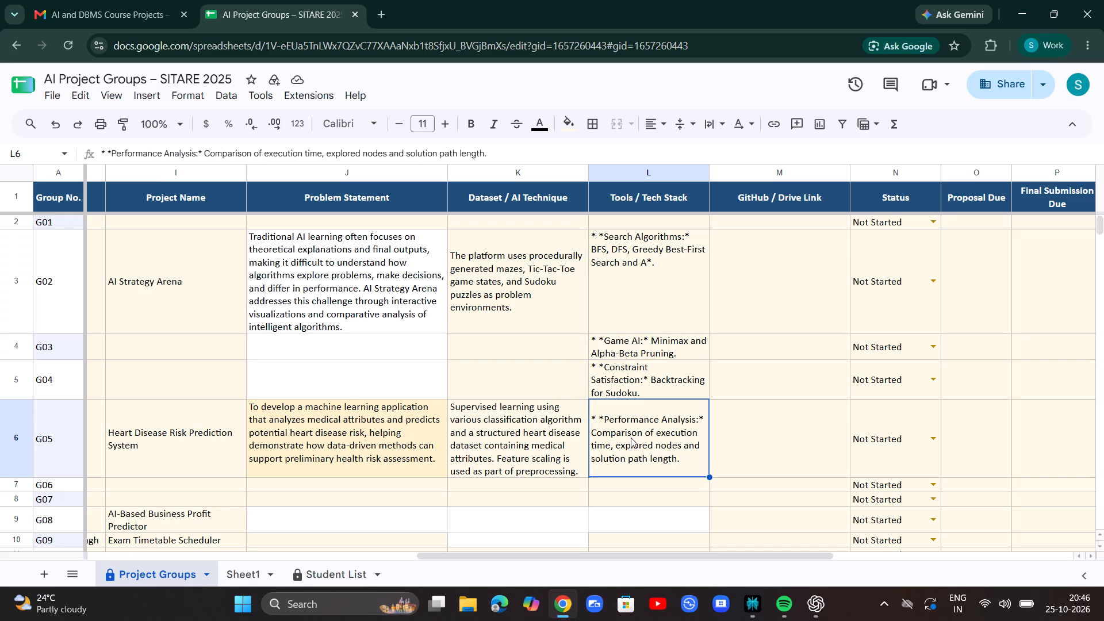
left_click_drag(488, 151, 419, 152)
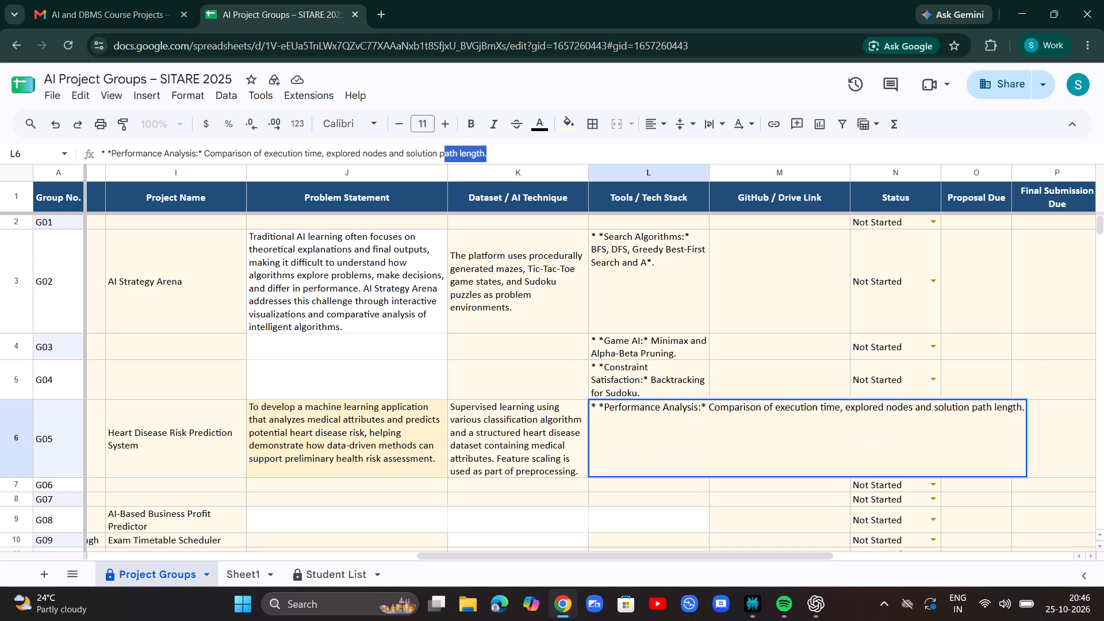
left_click_drag(419, 152, 95, 146)
key("BackSpace")
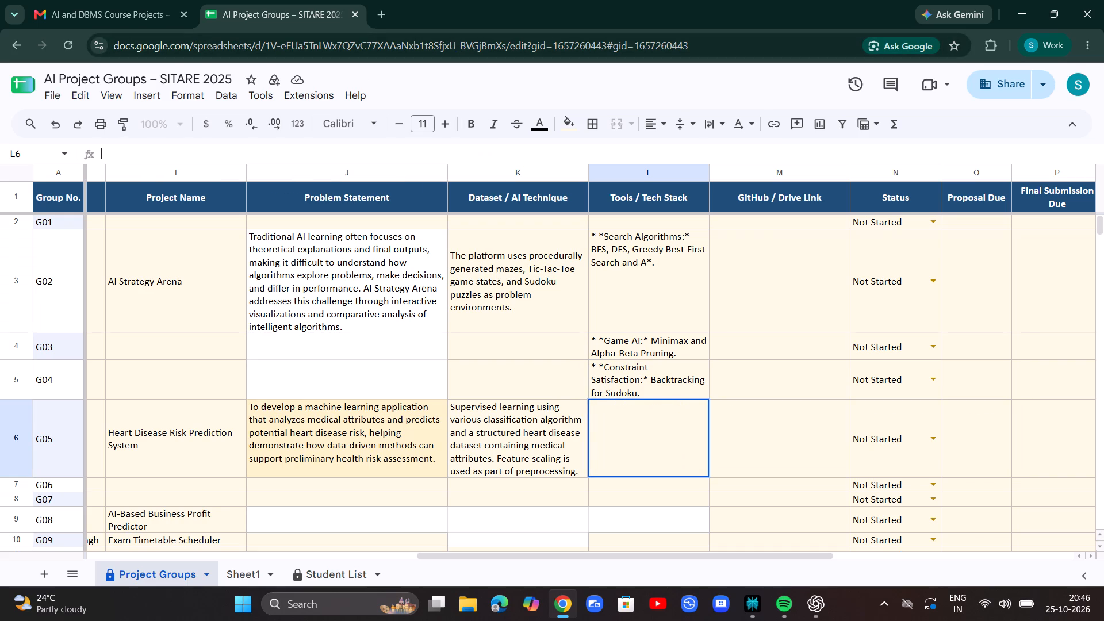
Delete the misplaced Constraint Satisfaction text, including its leading asterisk, from G04's Tools / Tech Stack cell L5.
left_click(614, 374)
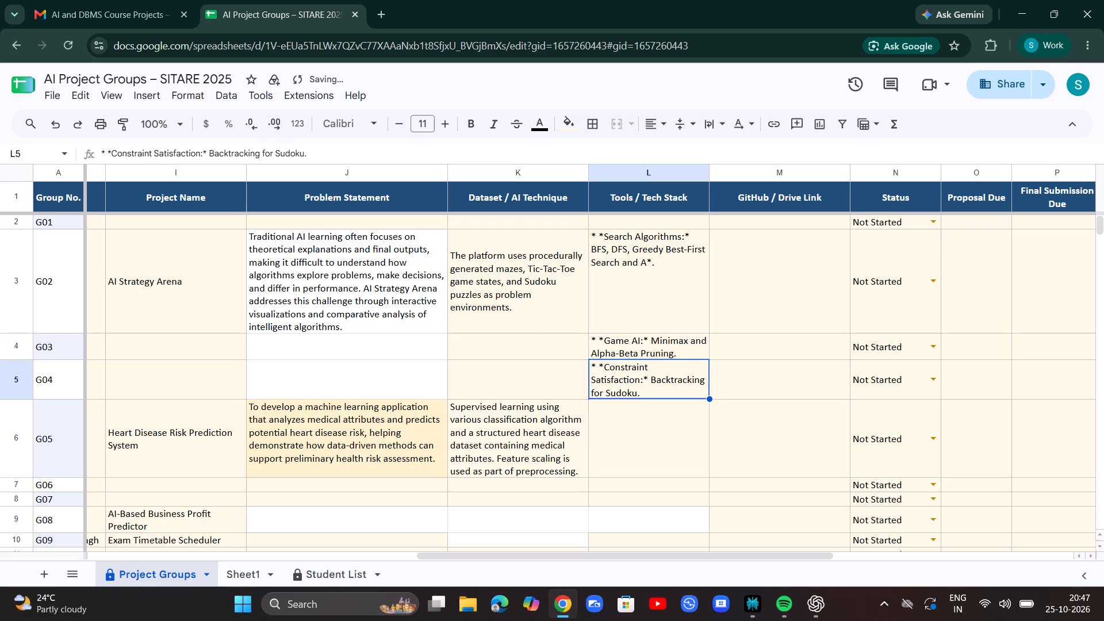
left_click_drag(316, 155, 106, 159)
key("BackSpace")
key("BackSpace")
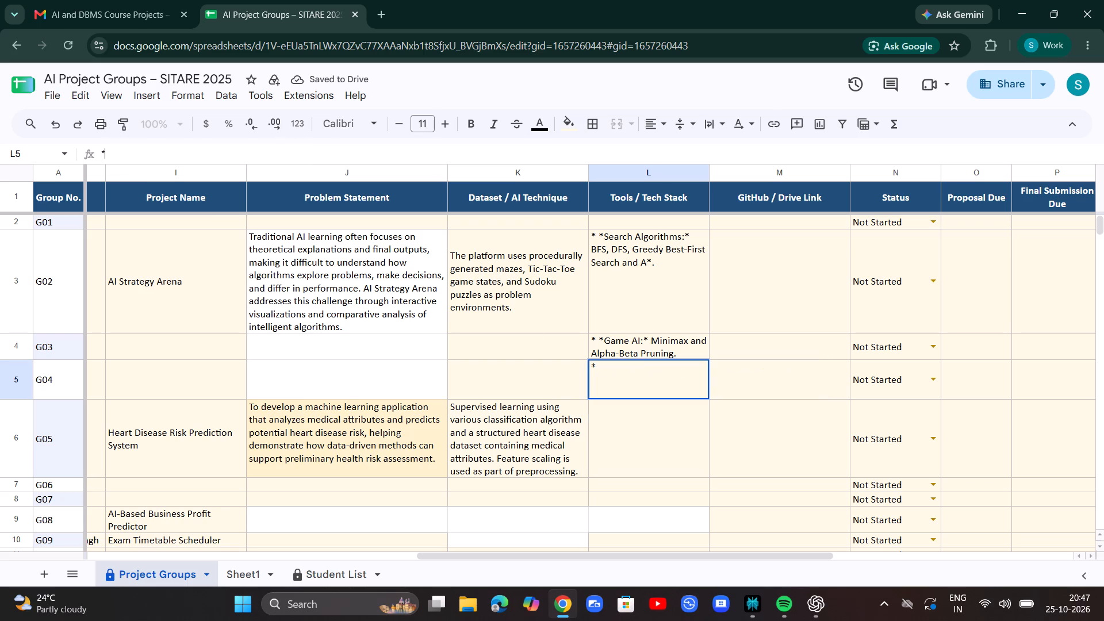
key("BackSpace")
Delete the misplaced Game AI text from G03's Tools / Tech Stack cell L4.
left_click(650, 342)
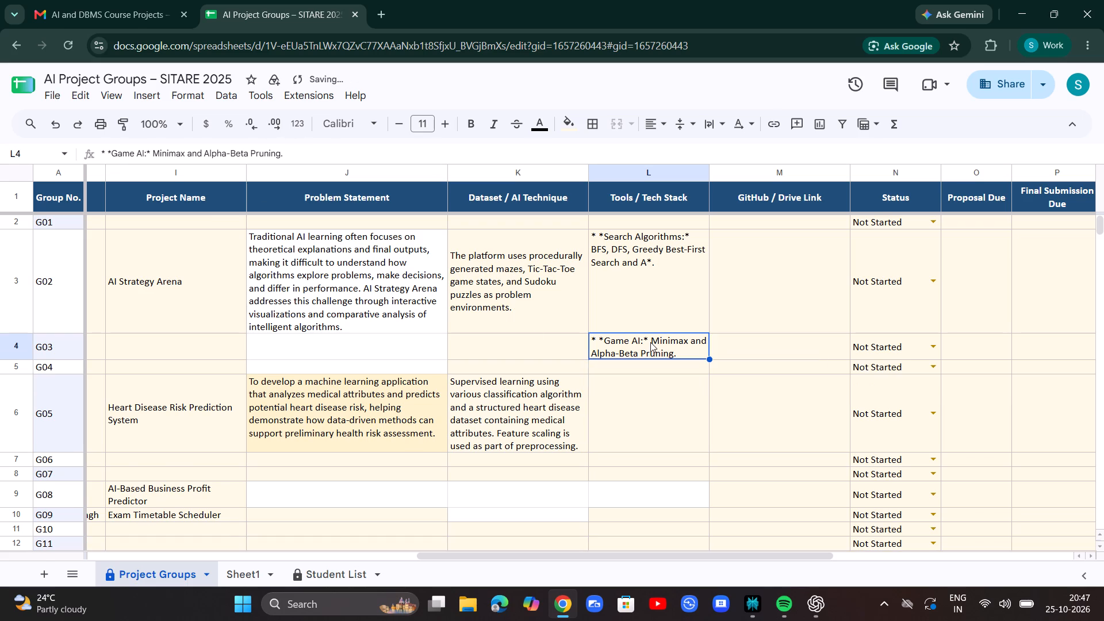
left_click_drag(295, 148, 95, 145)
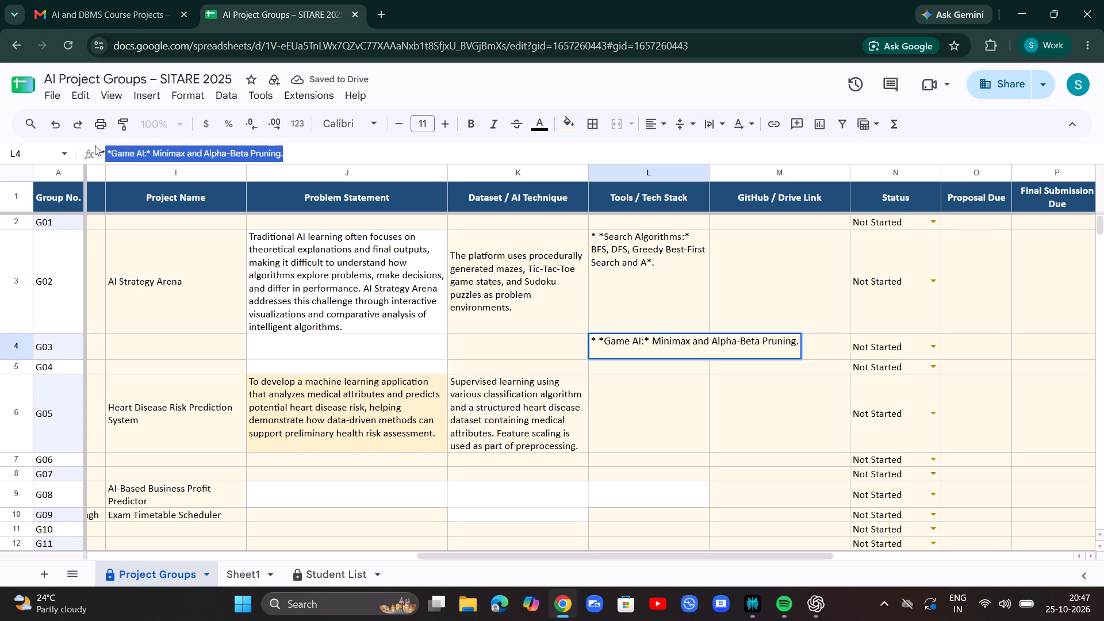
left_click_drag(95, 145, 94, 145)
key("BackSpace")
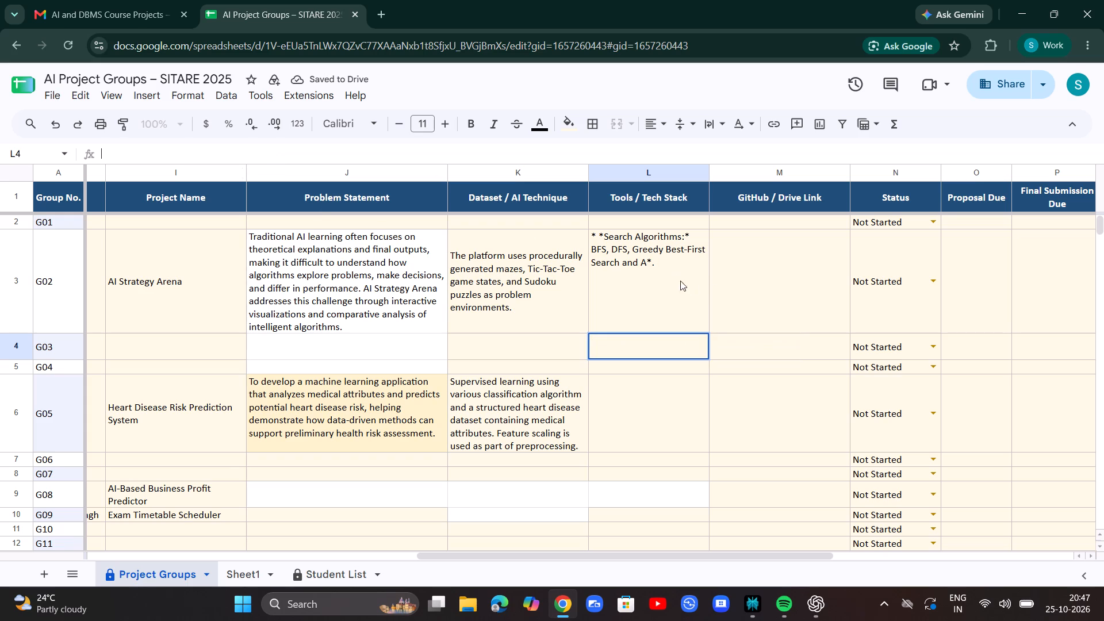
left_click(653, 260)
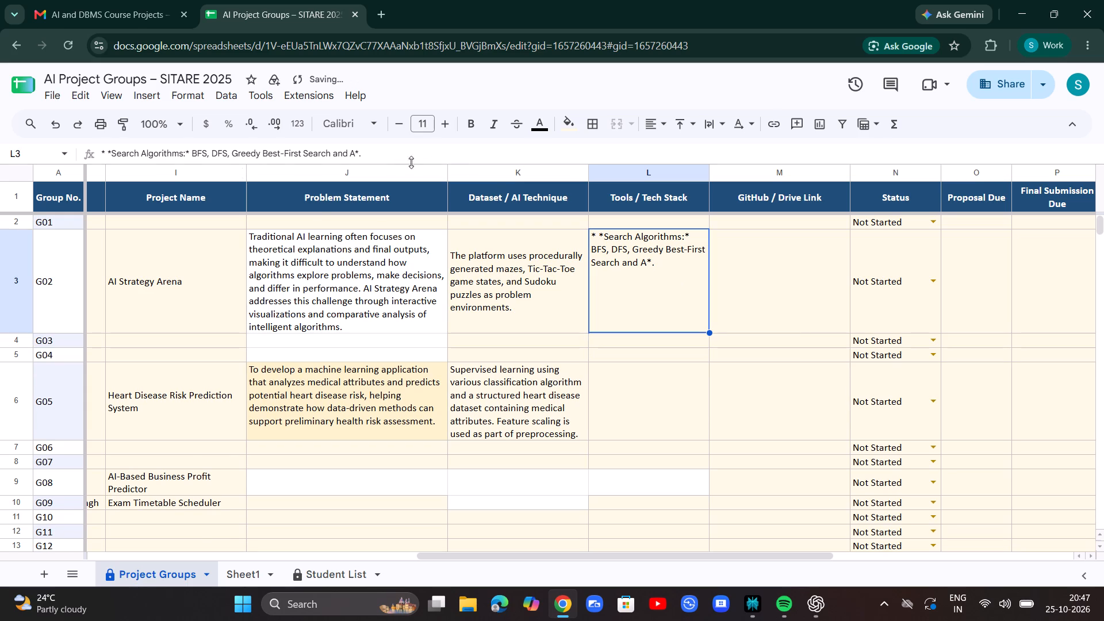
Clear the Search Algorithms text from G02's Tools / Tech Stack cell L3.
left_click_drag(383, 157, 99, 159)
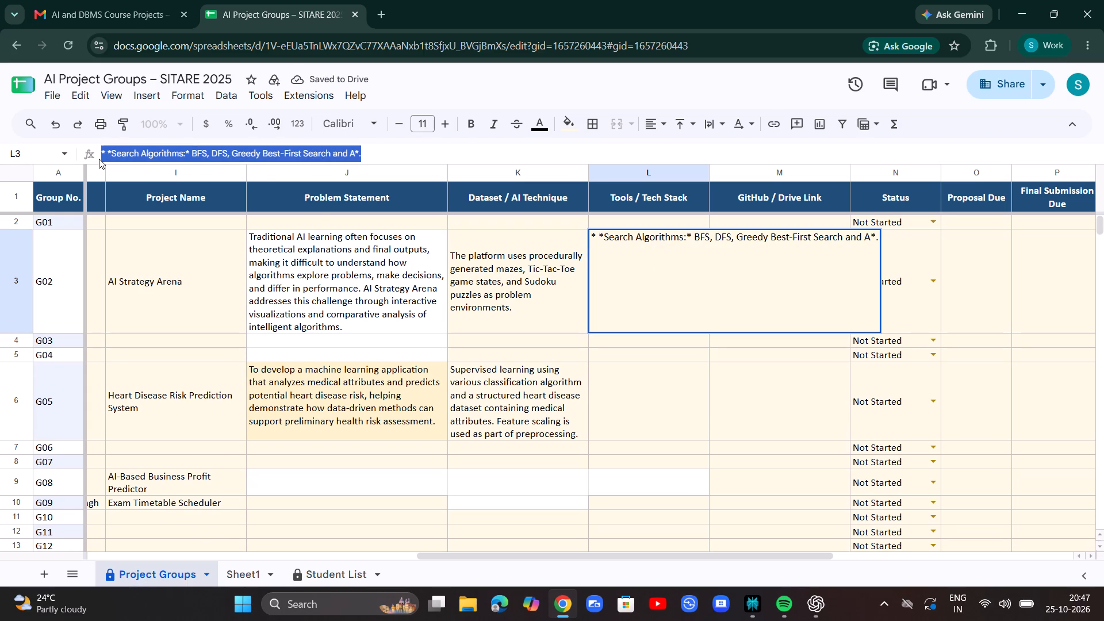
key("BackSpace")
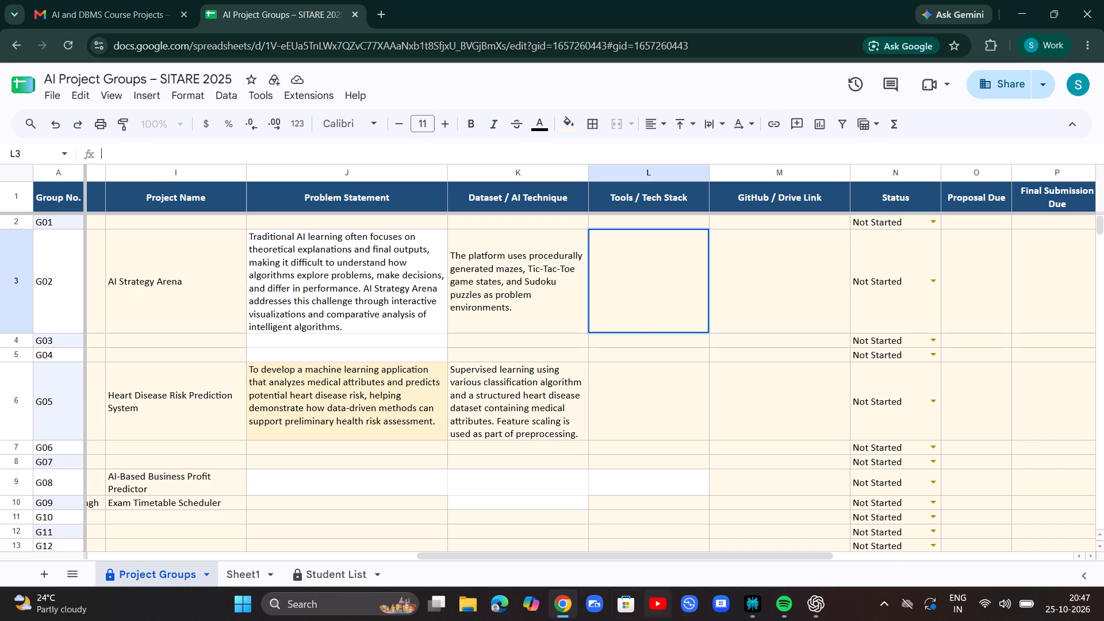
Find the WhatsApp desktop app through the system search and launch it.
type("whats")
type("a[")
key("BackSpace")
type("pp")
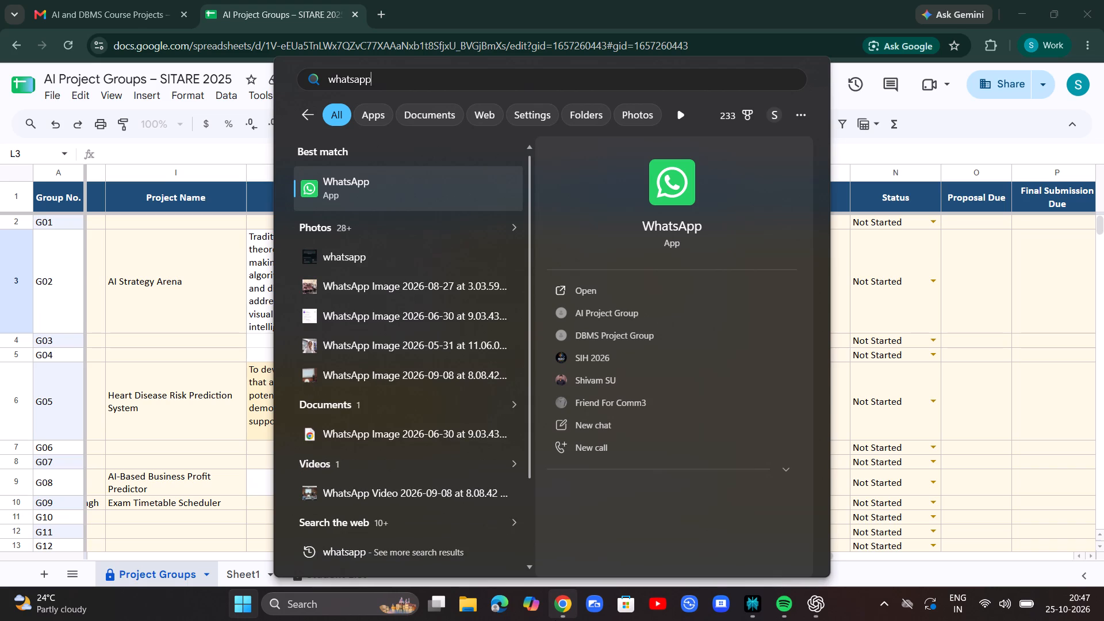
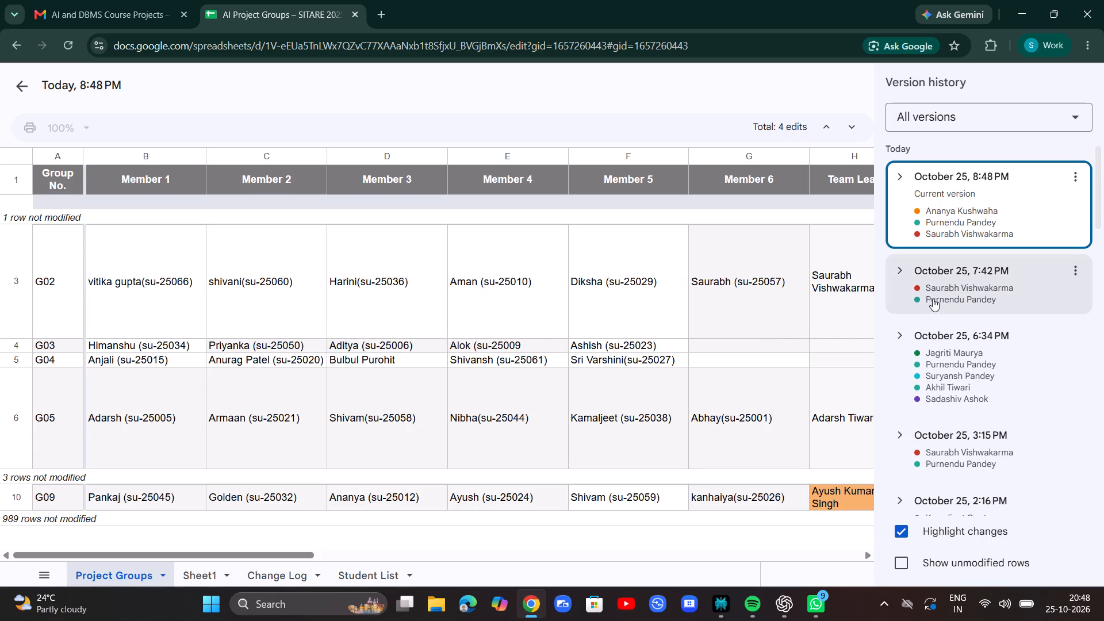
scroll(668, 379, "down", 2)
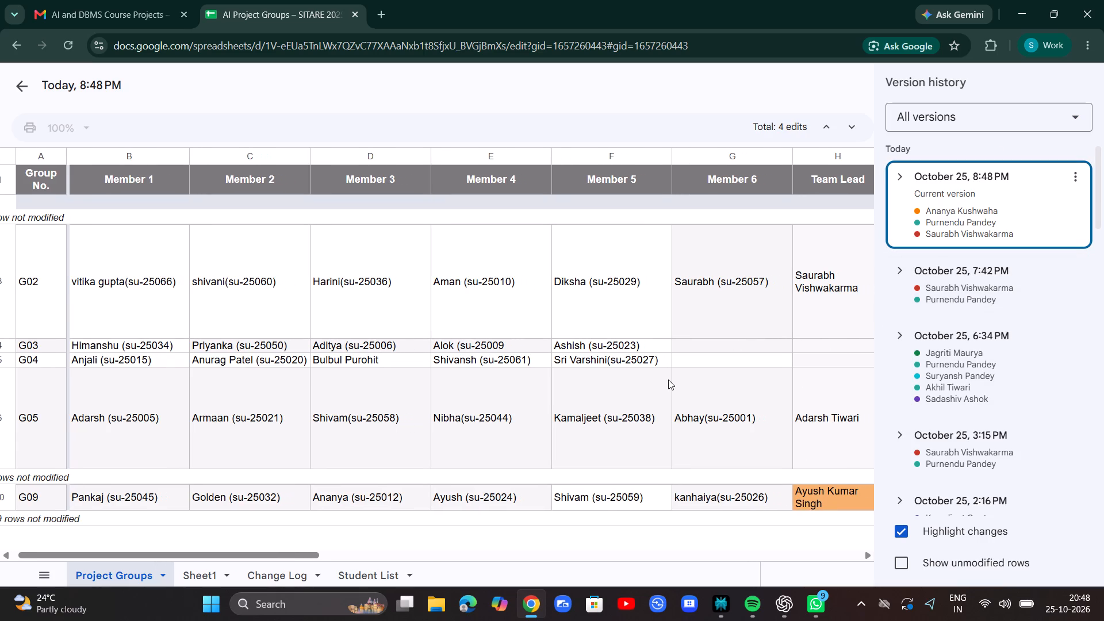
scroll(668, 379, "down", 1)
scroll(668, 379, "left", 9)
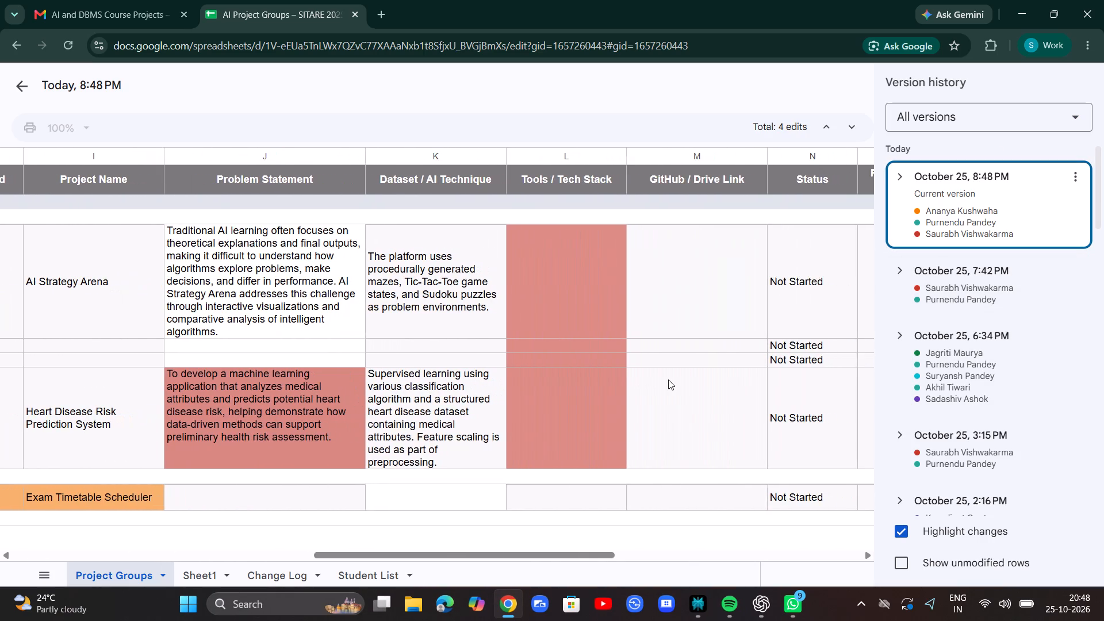
scroll(668, 379, "left", 3)
scroll(691, 374, "right", 1)
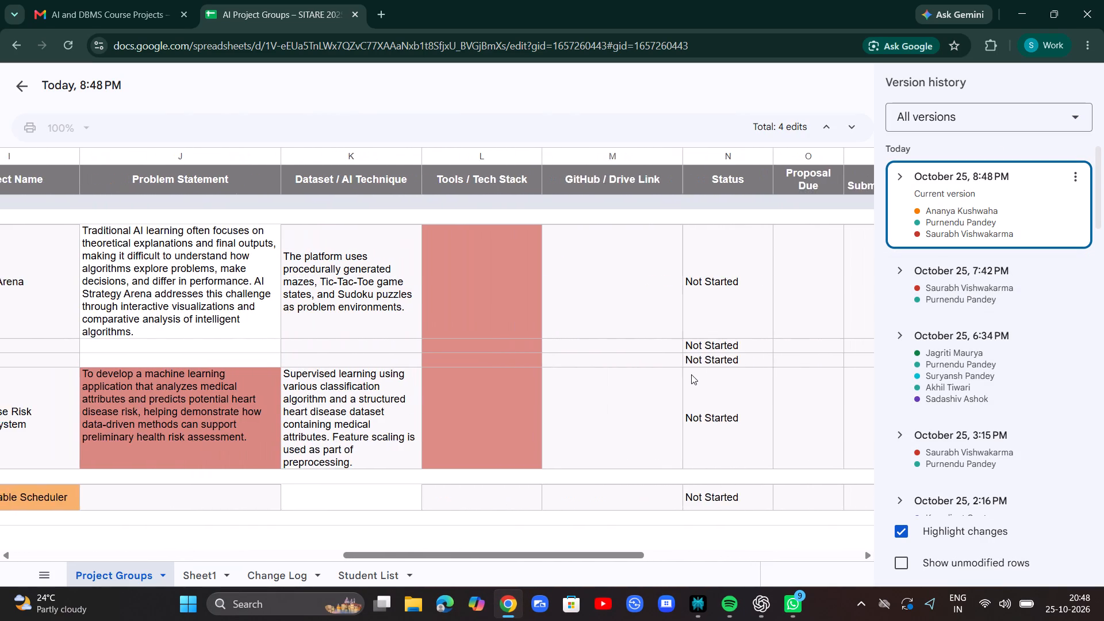
scroll(691, 374, "right", 1)
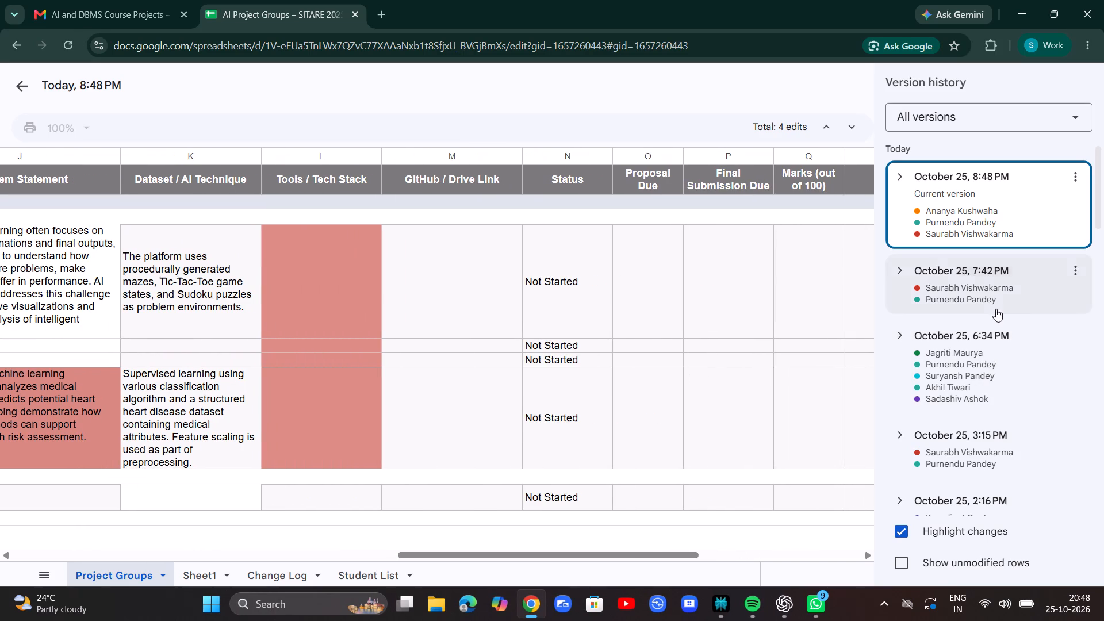
Open the October 25, 2:16 PM version and copy the Tools / Tech Stack text of the Heart Disease Risk Prediction System.
scroll(984, 458, "down", 1)
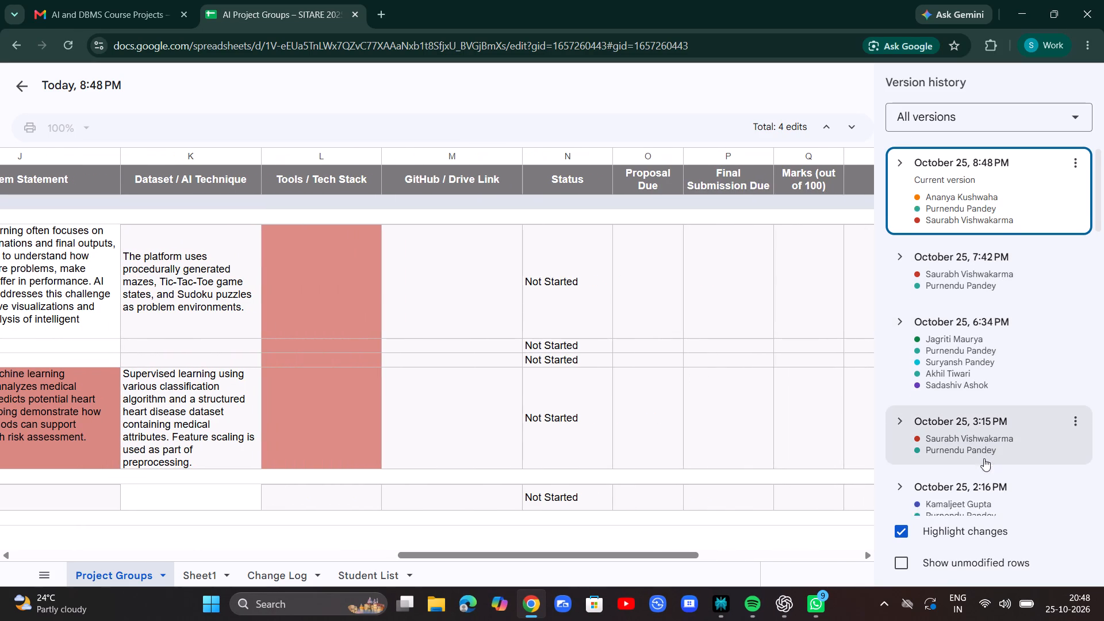
scroll(984, 458, "down", 2)
left_click(963, 405)
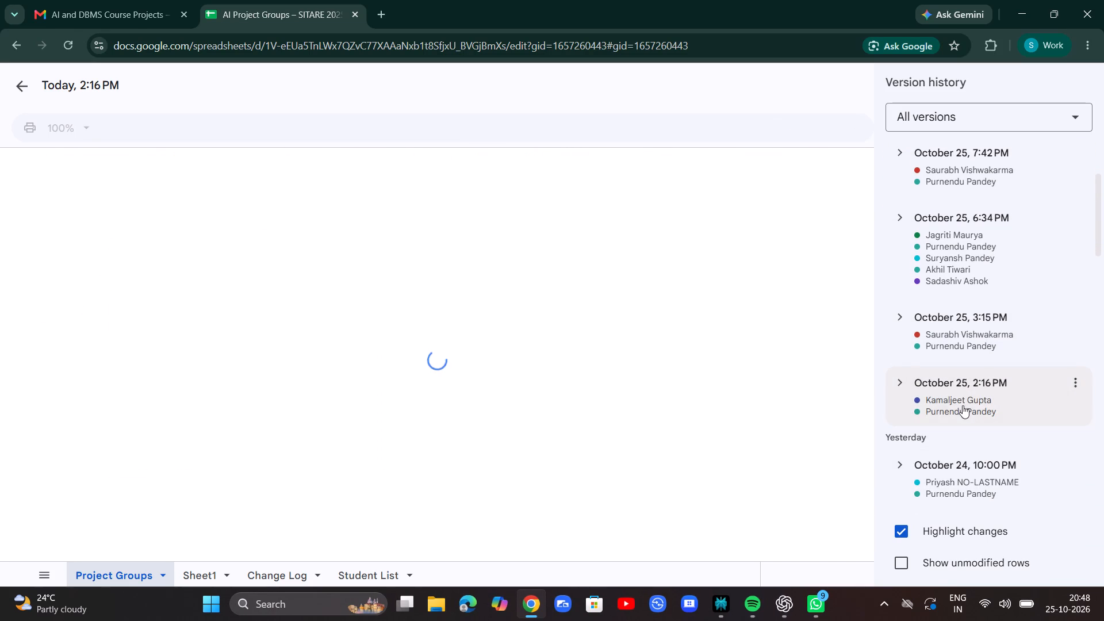
scroll(744, 286, "left", 7)
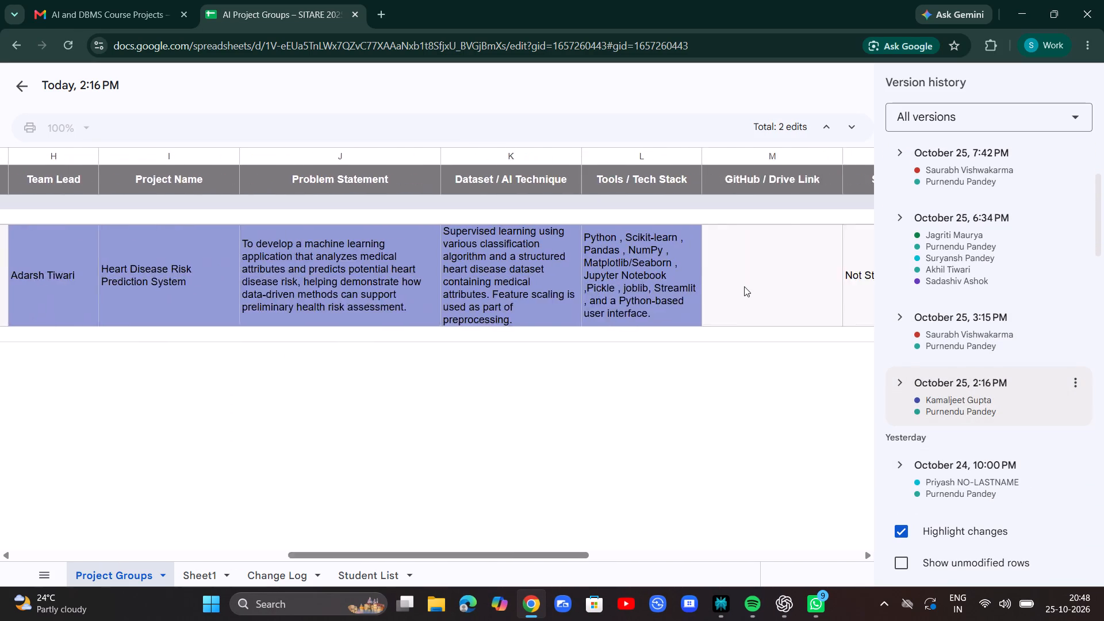
scroll(744, 286, "left", 4)
scroll(744, 286, "right", 6)
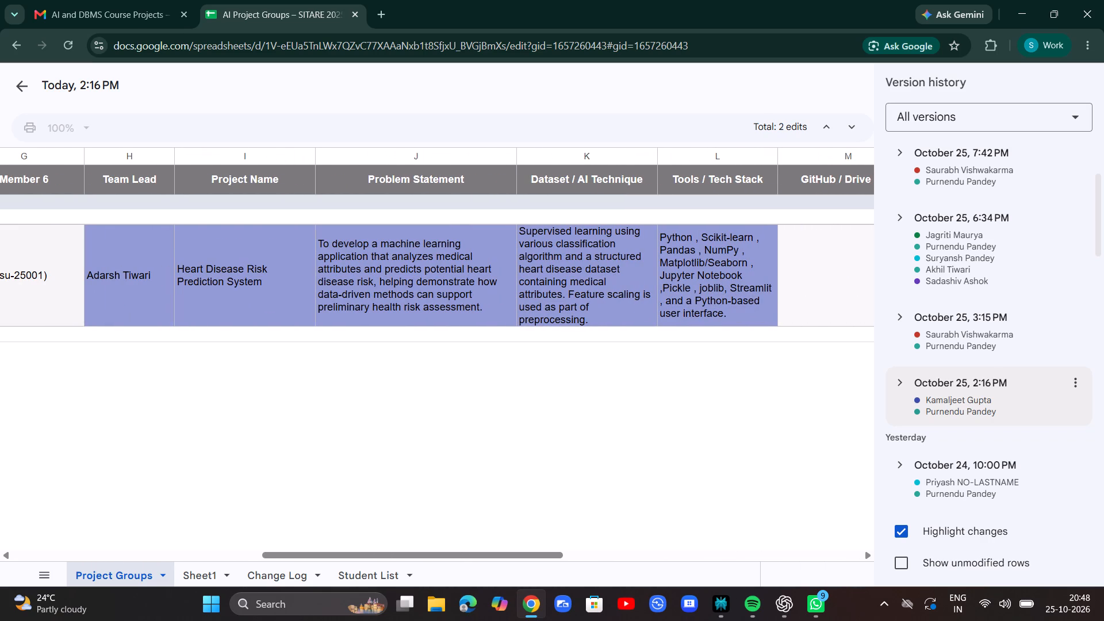
left_click(720, 294)
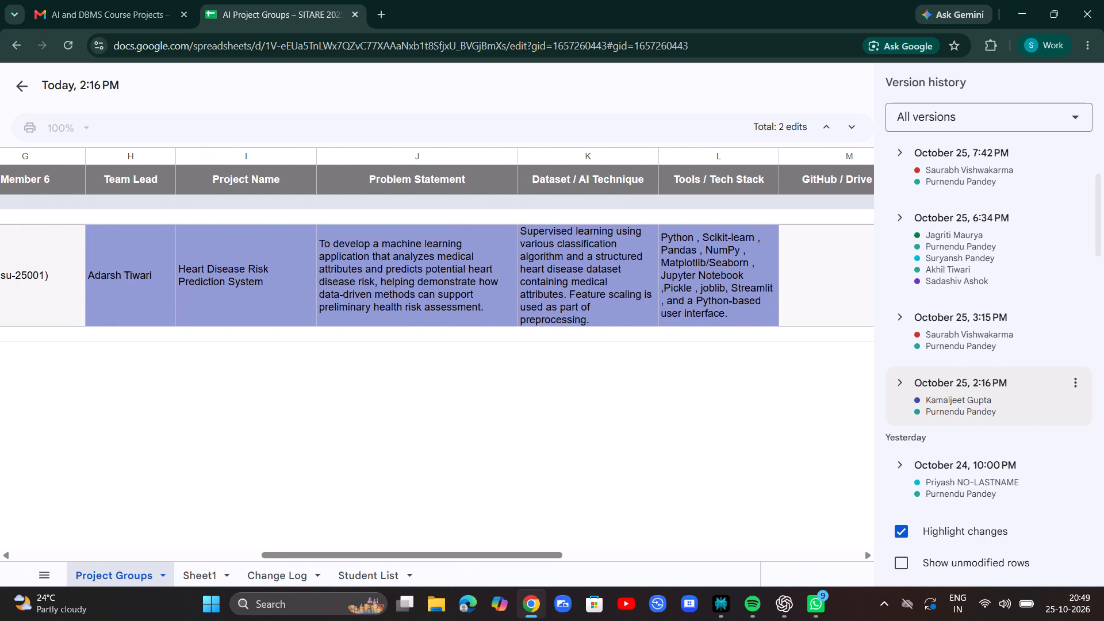
left_click_drag(729, 315, 659, 230)
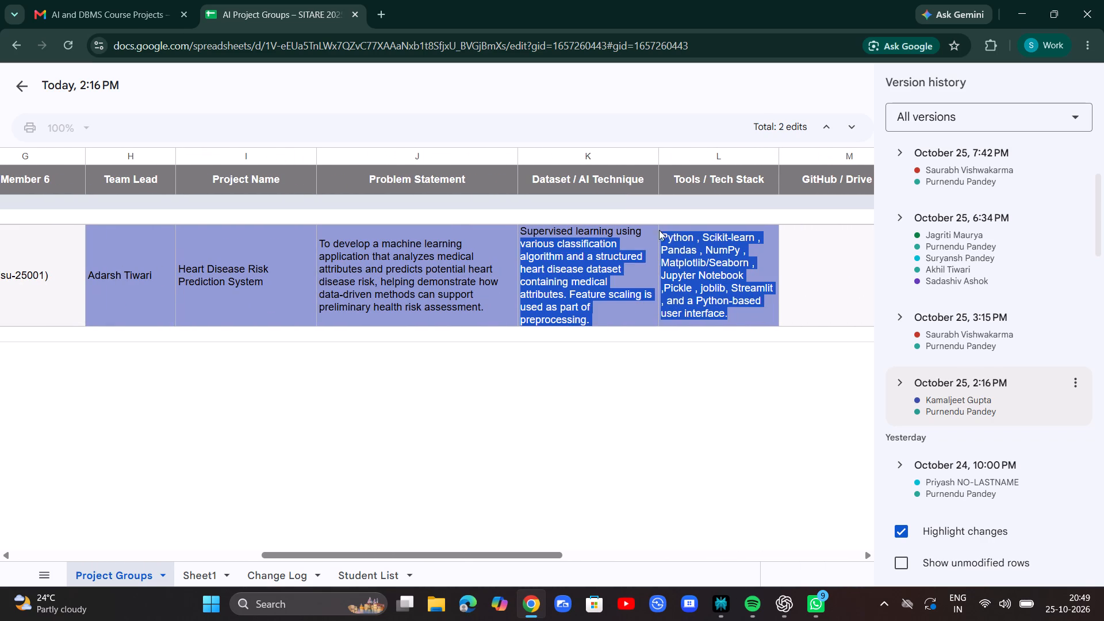
left_click_drag(659, 230, 661, 232)
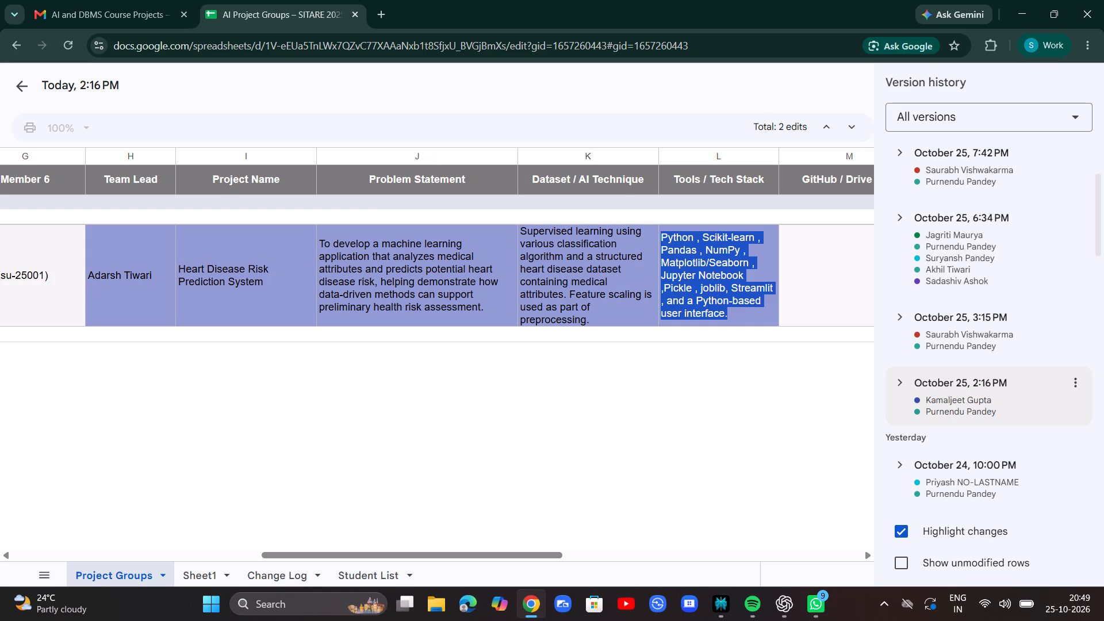
key("ctrl+c")
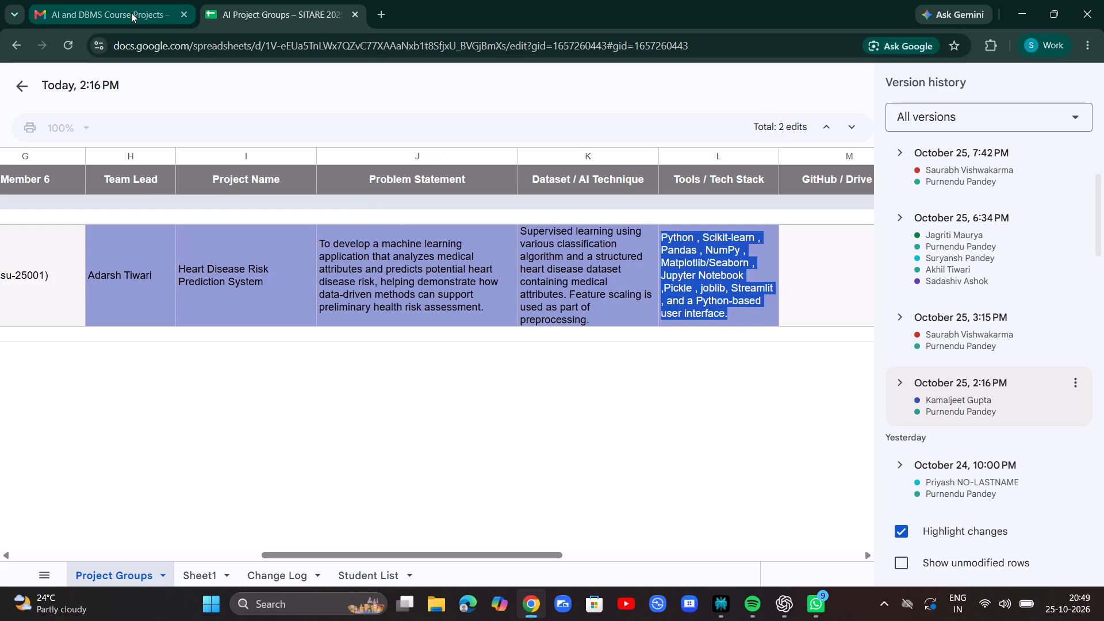
Return to the current spreadsheet and paste the copied tools list, Python through Python-based user interface, into G05's Tools / Tech Stack cell L6.
left_click(22, 84)
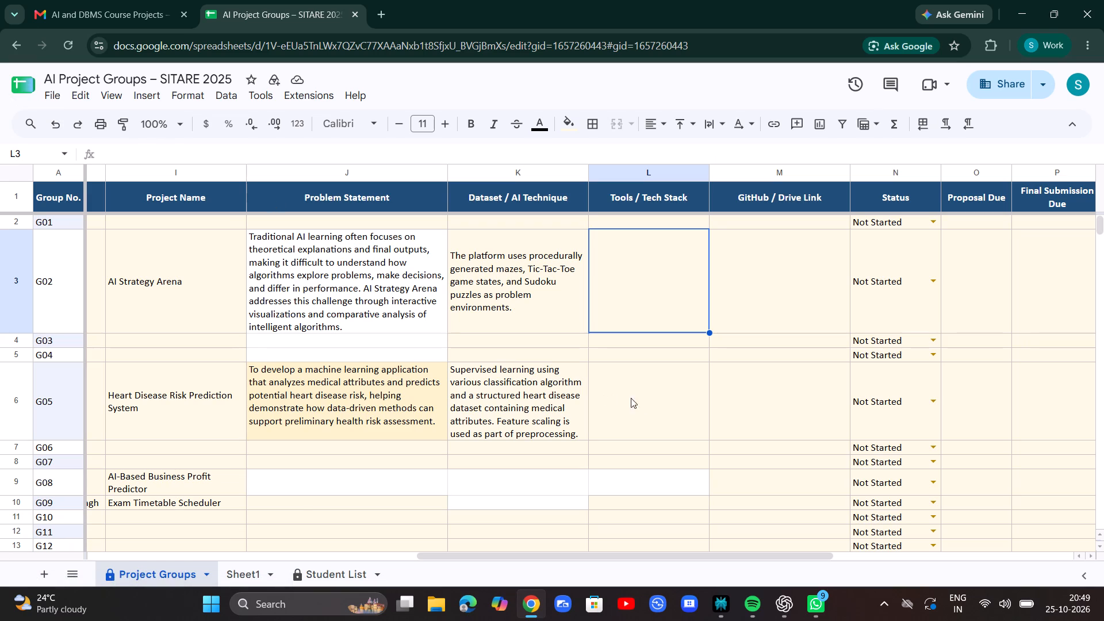
left_click(656, 403)
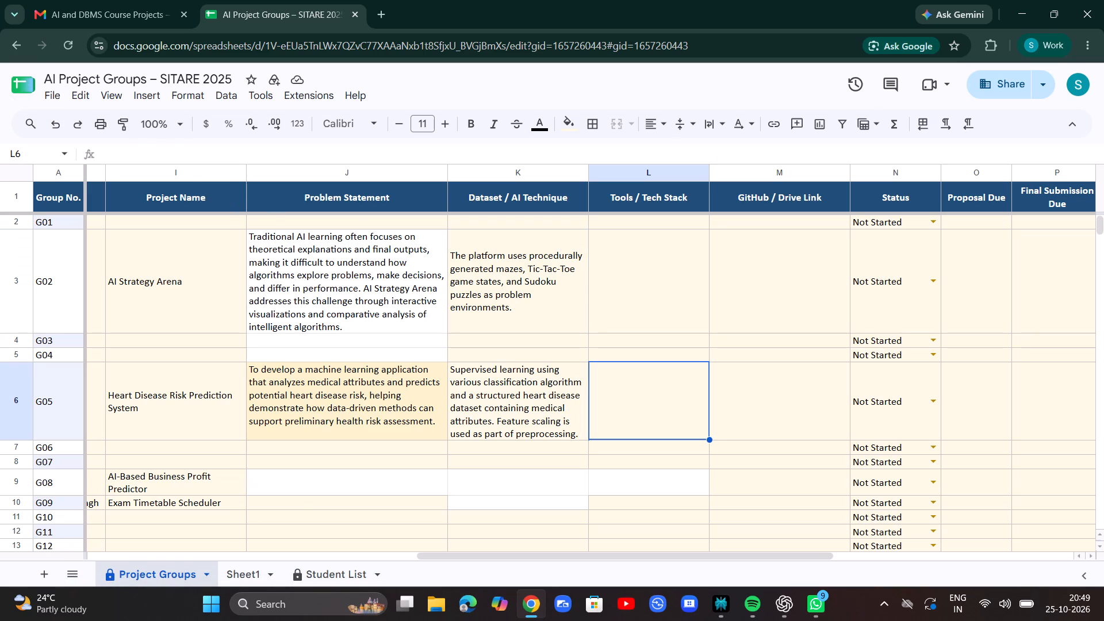
left_click(155, 151)
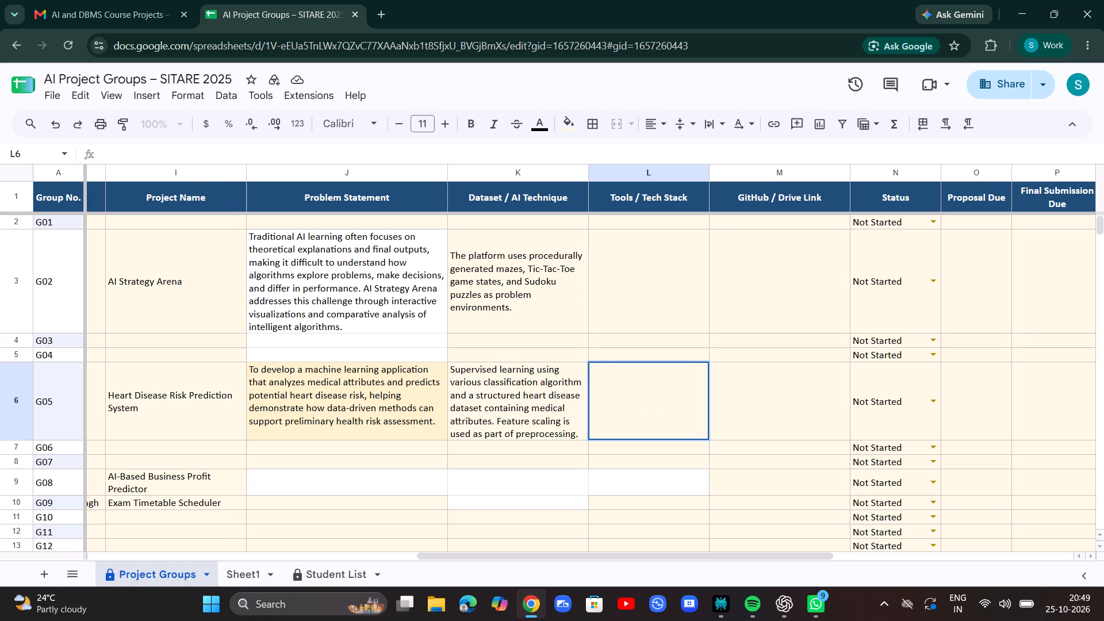
key("ctrl+v")
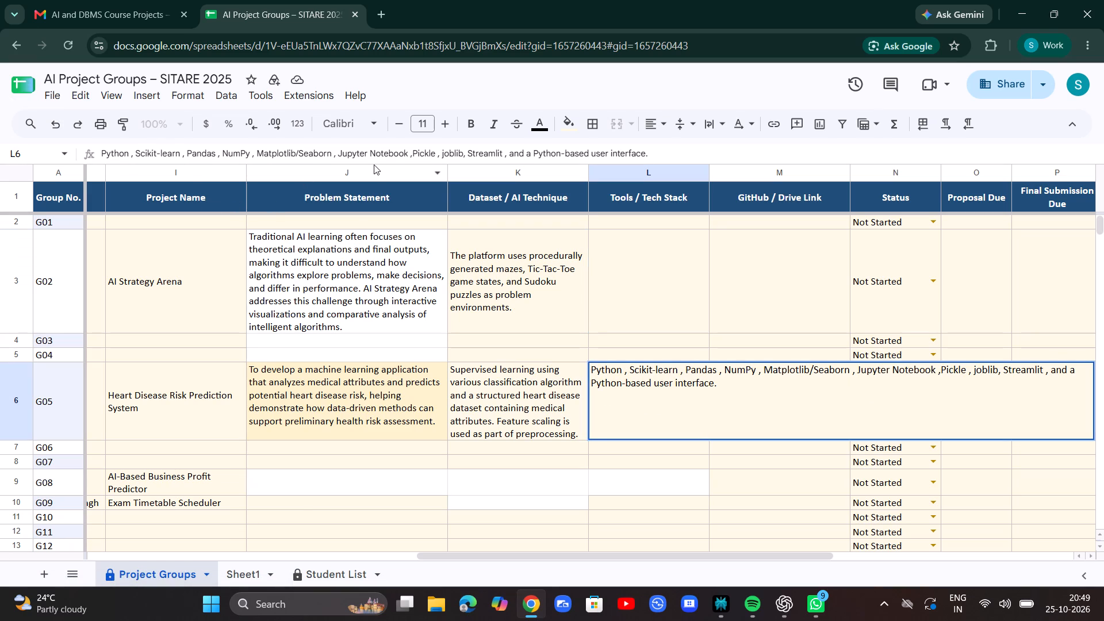
Apply Wrap text wrapping to G05's Tools / Tech Stack cell L6.
left_click(688, 121)
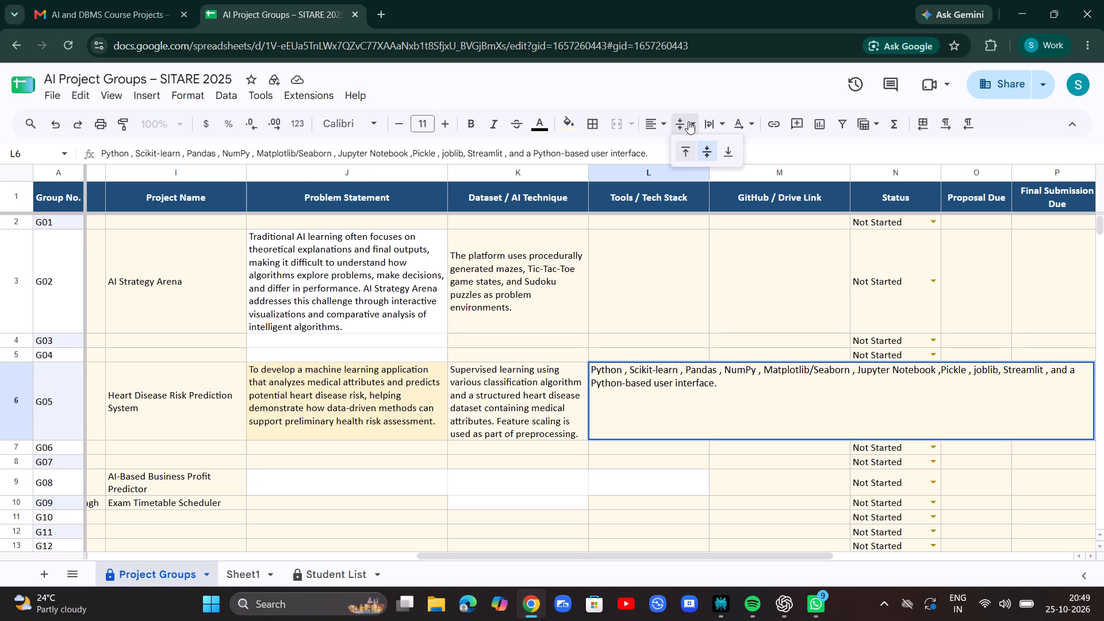
left_click(712, 118)
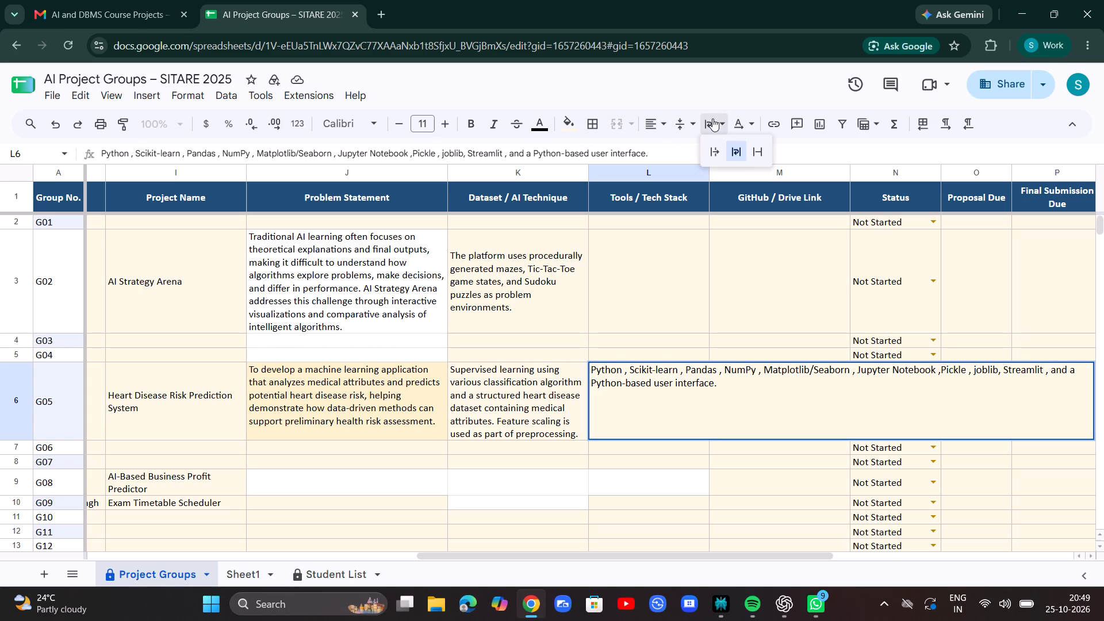
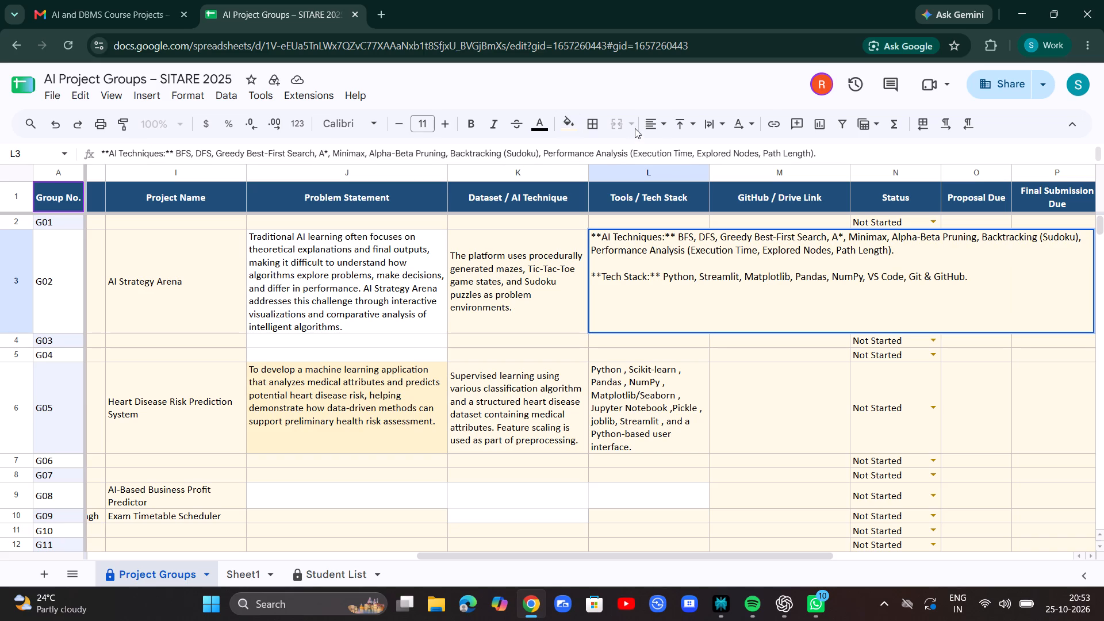
Wrap the text in G02's Tools / Tech Stack cell.
left_click(708, 121)
left_click(739, 151)
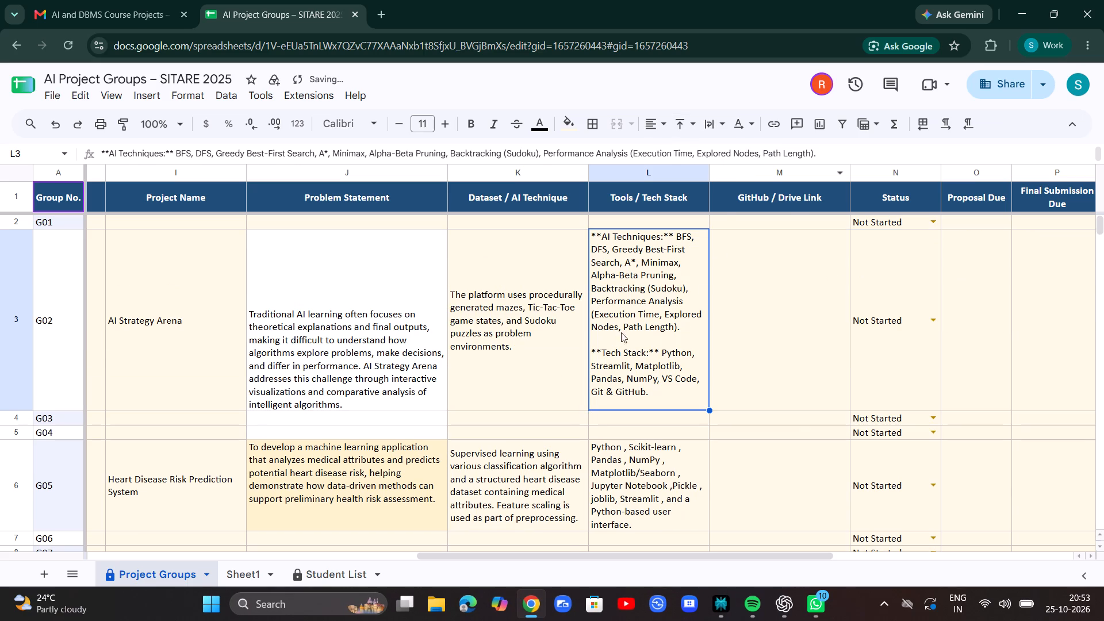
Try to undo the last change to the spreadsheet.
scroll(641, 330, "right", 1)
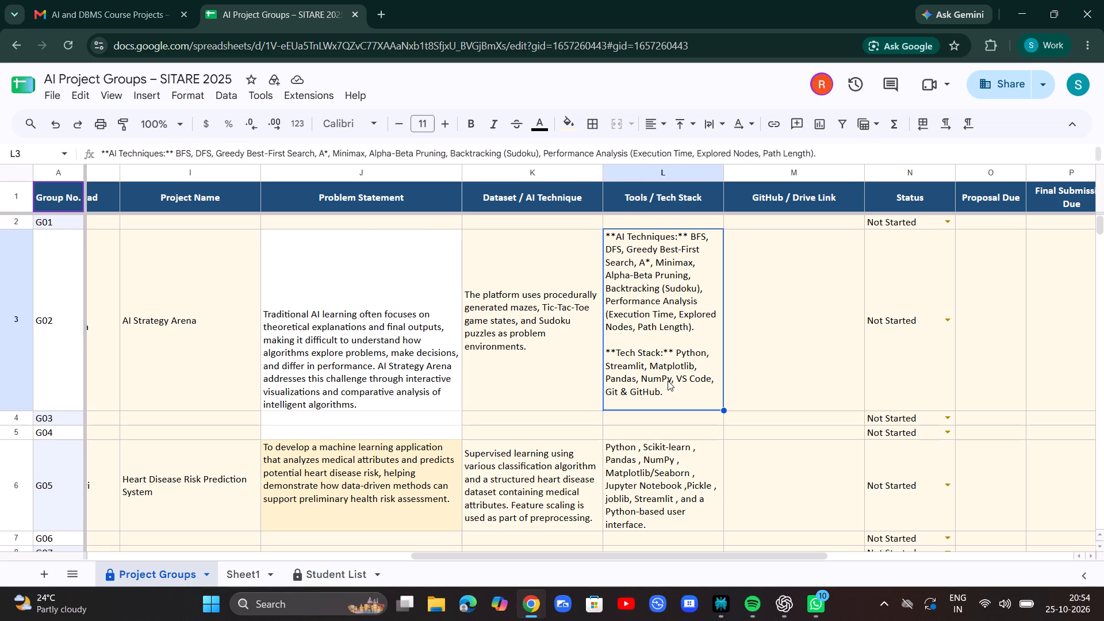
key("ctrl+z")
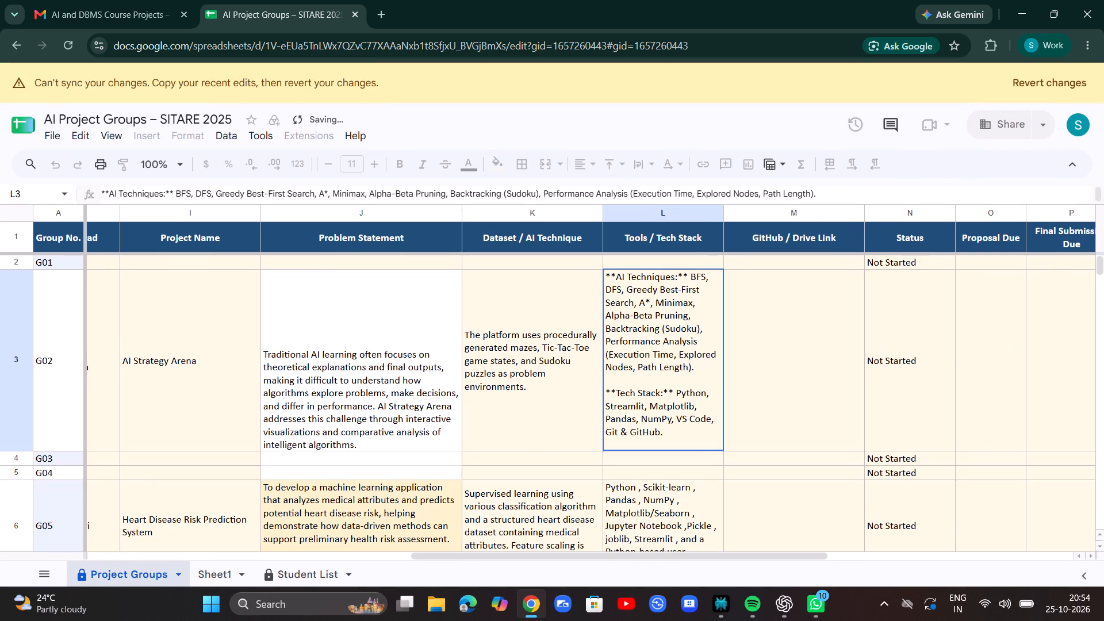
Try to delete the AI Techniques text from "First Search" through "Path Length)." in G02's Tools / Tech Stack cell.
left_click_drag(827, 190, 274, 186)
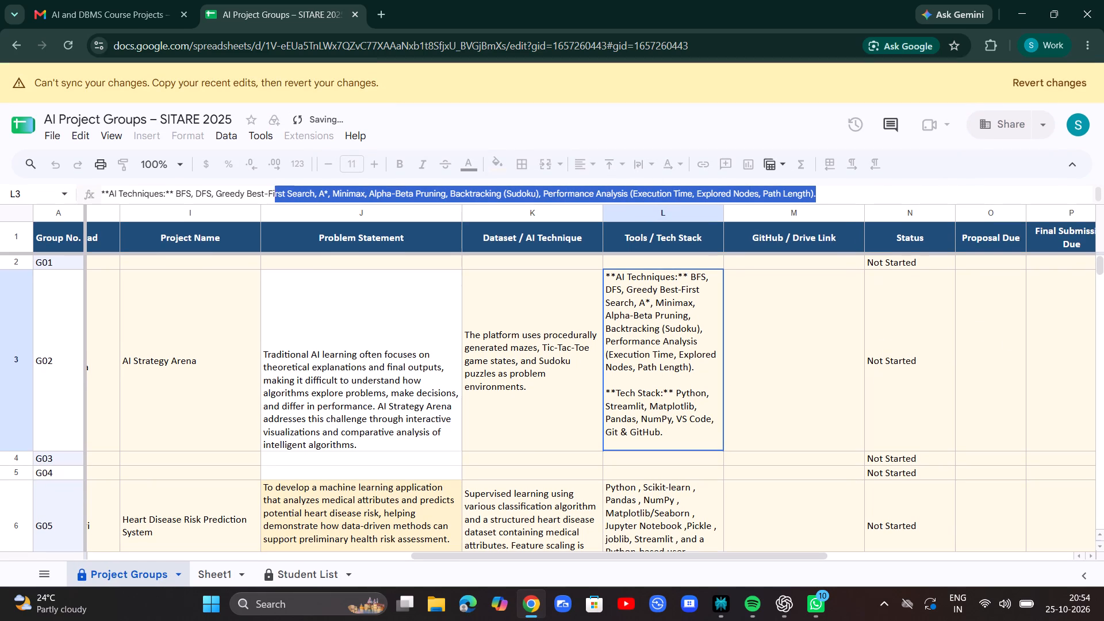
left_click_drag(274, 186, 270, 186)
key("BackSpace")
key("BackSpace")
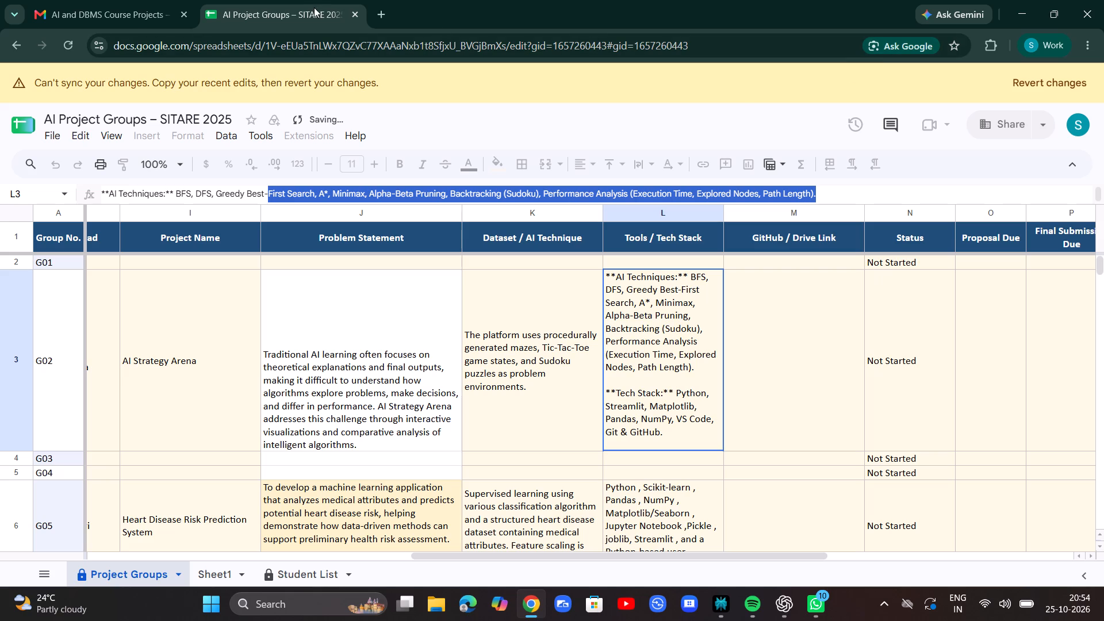
Close the spreadsheet without keeping unsynced changes and reopen AI Project Groups – SITARE 2025 from the link in the course projects email.
left_click(355, 11)
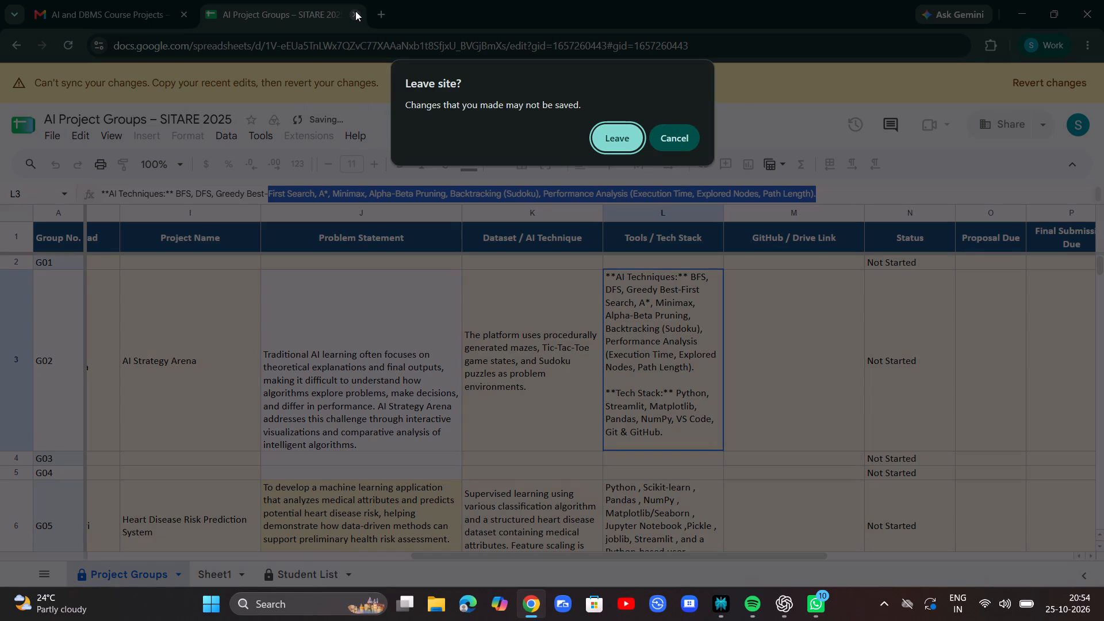
left_click(623, 133)
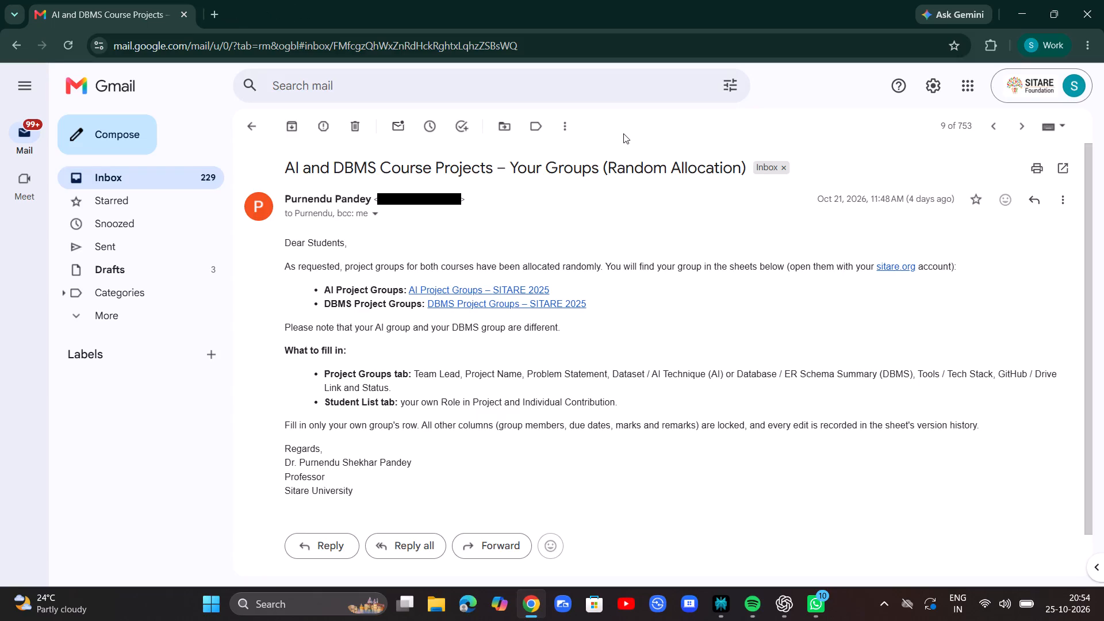
left_click(447, 286)
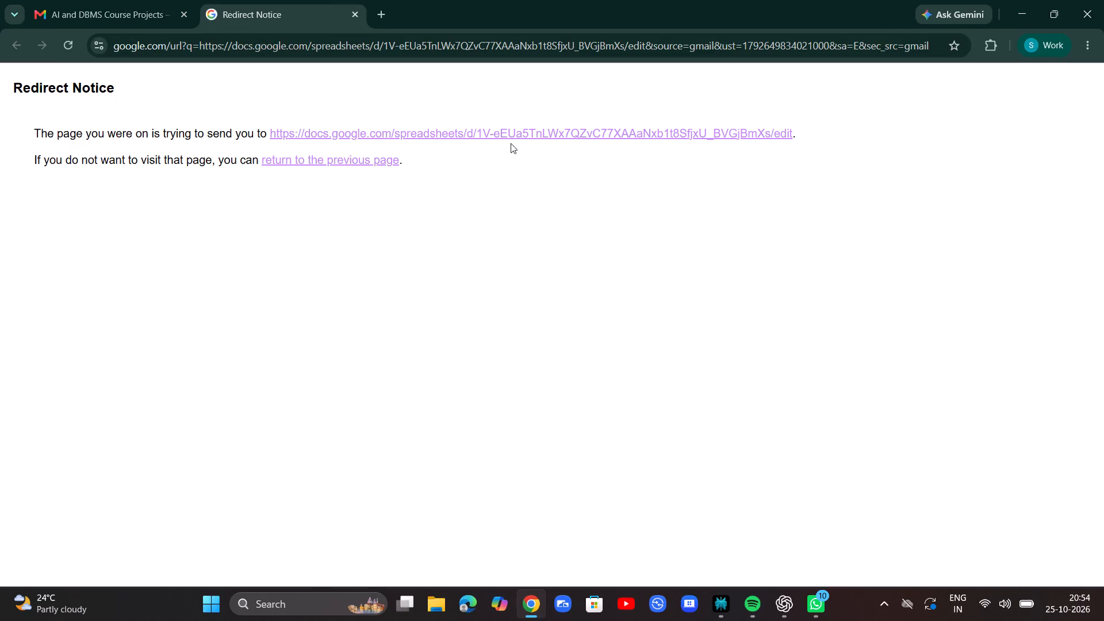
left_click(504, 136)
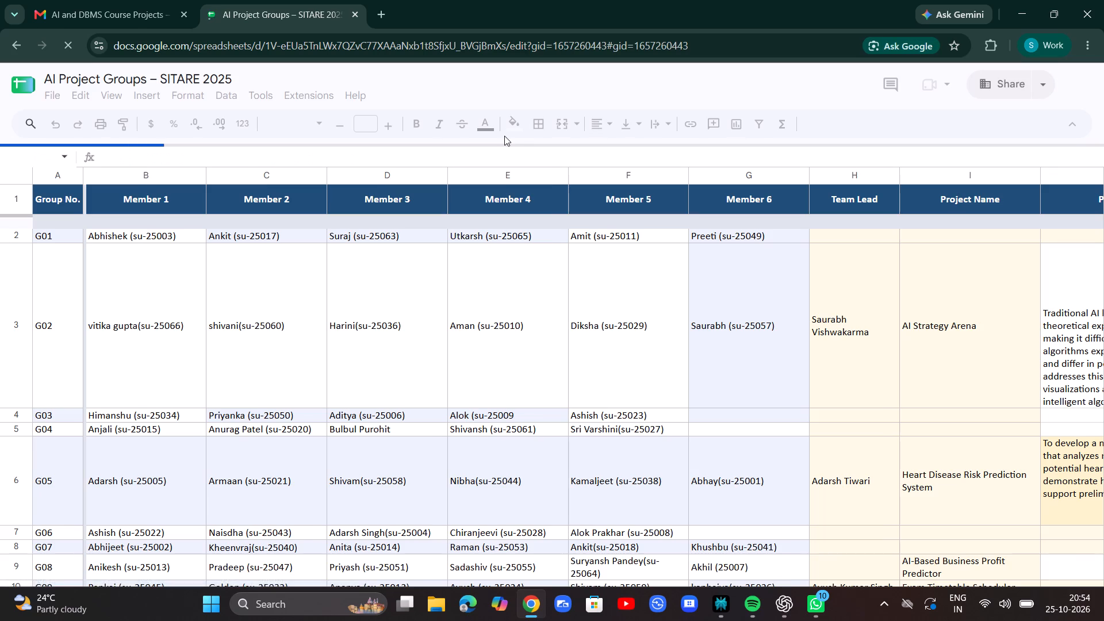
Set the vertical alignment of group G02's Problem Statement cell to middle.
scroll(681, 352, "left", 7)
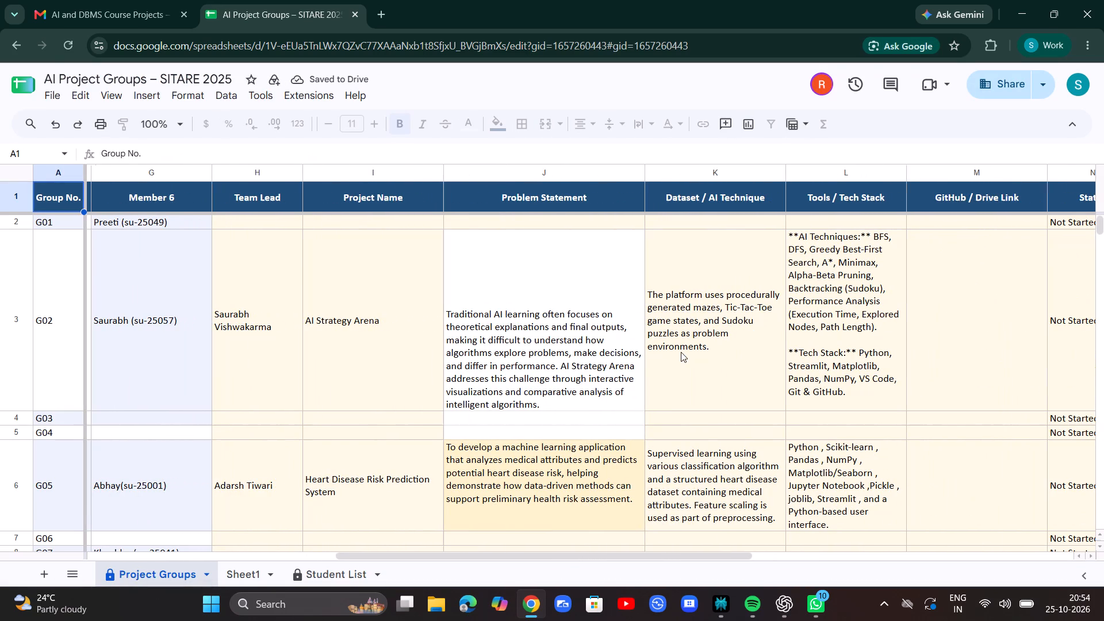
scroll(681, 352, "left", 2)
scroll(681, 352, "down", 1)
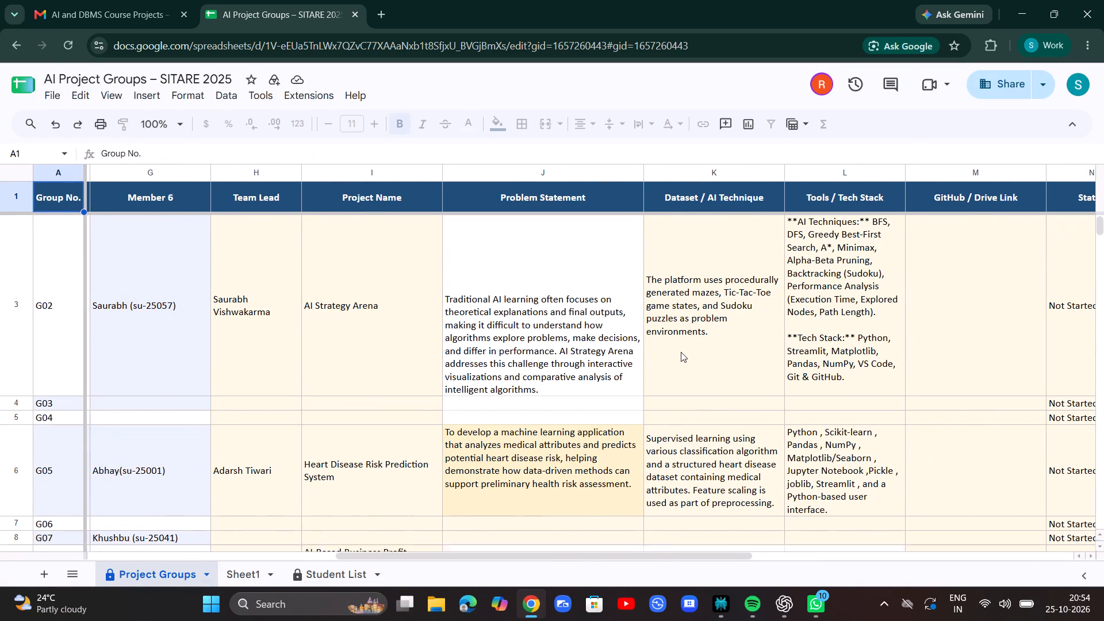
scroll(681, 352, "down", 1)
scroll(681, 352, "up", 2)
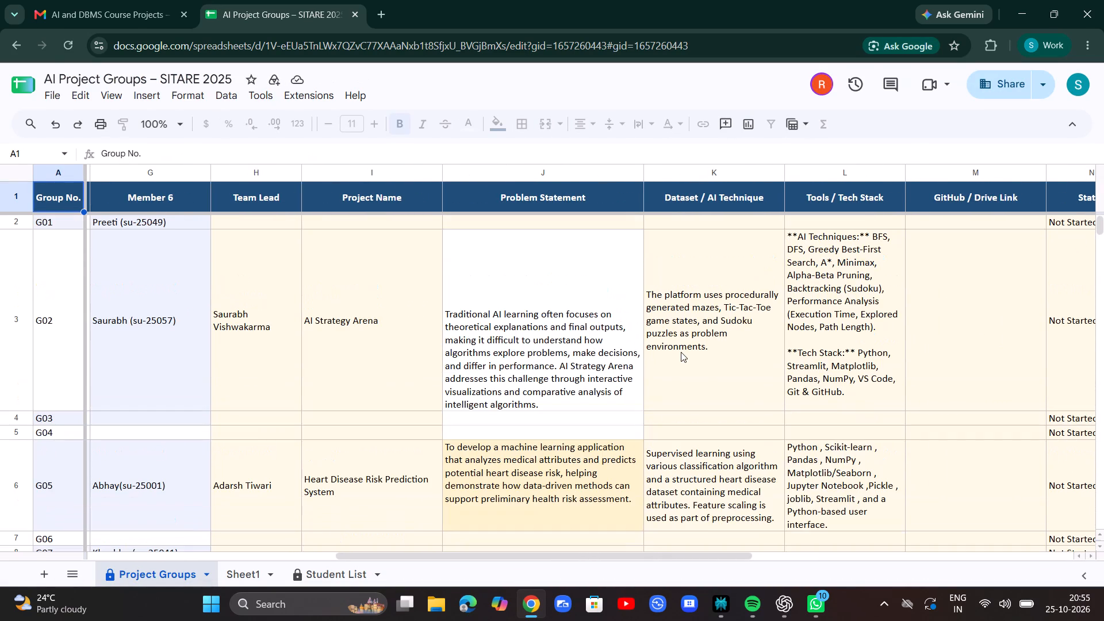
left_click(569, 350)
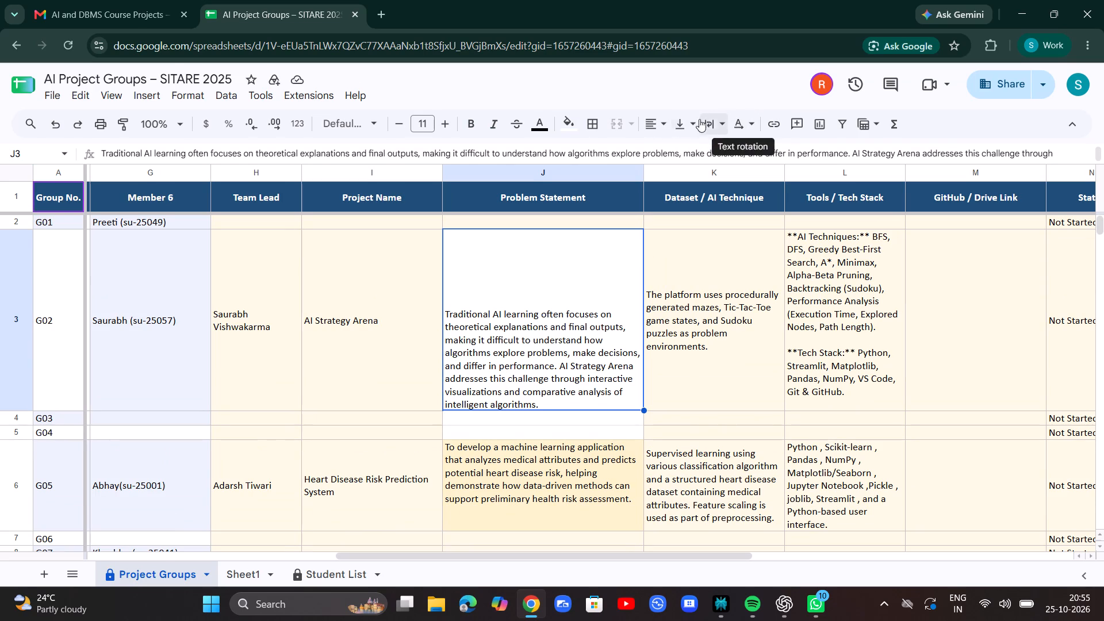
left_click(684, 119)
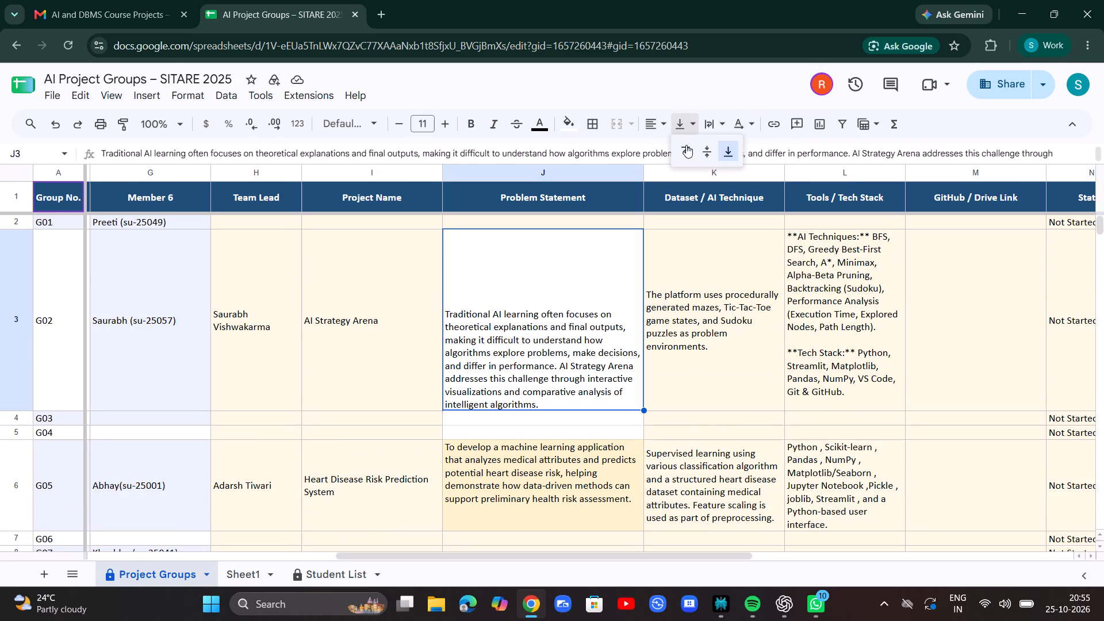
left_click(687, 149)
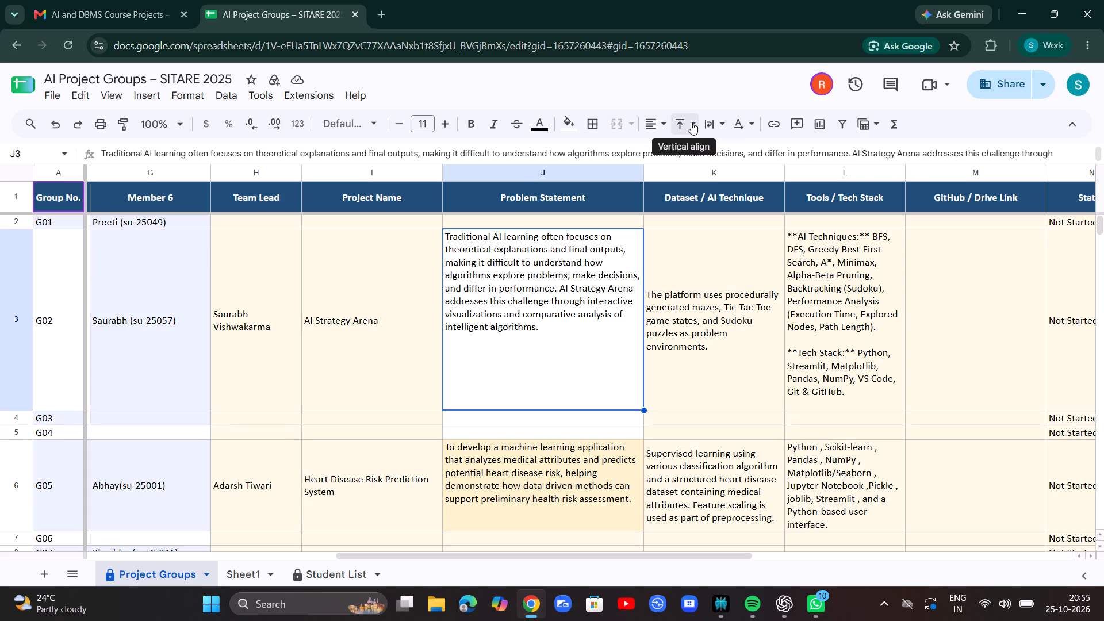
left_click(692, 122)
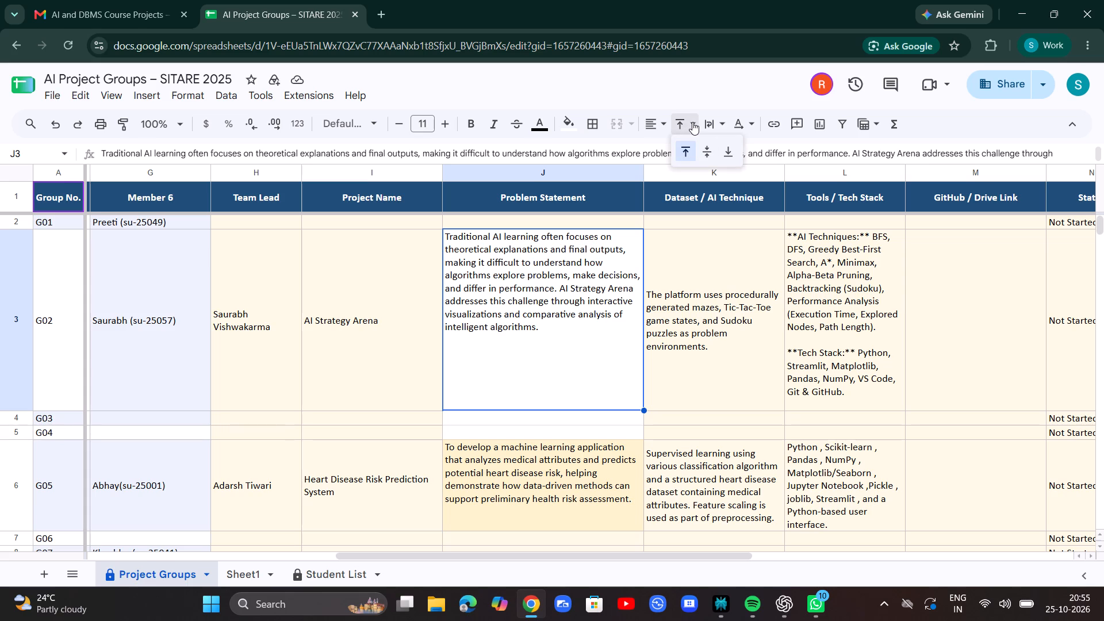
left_click(707, 148)
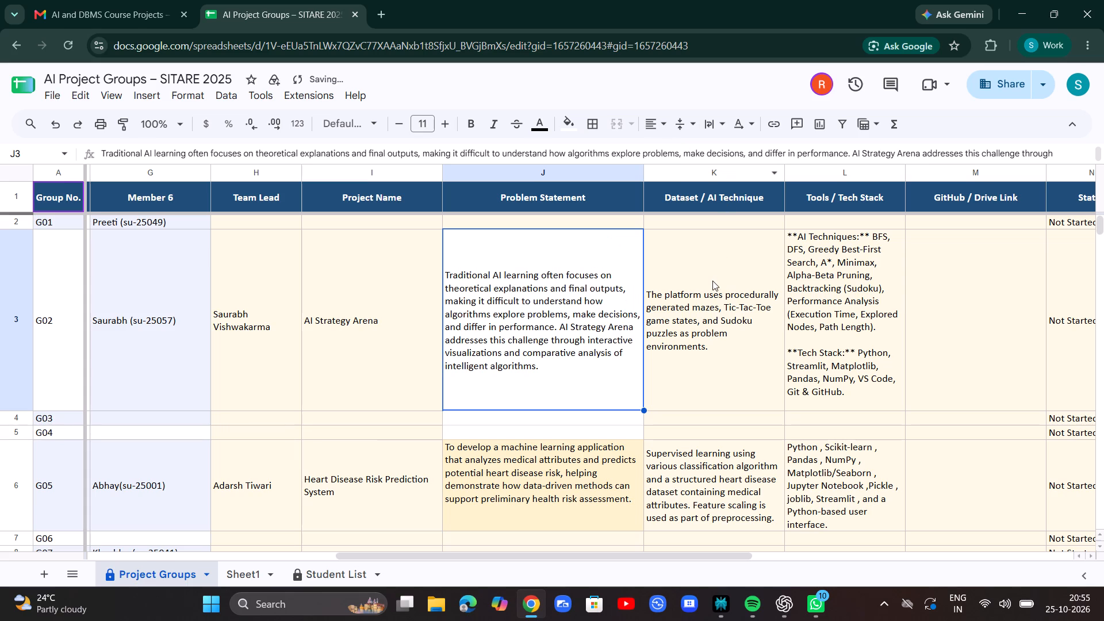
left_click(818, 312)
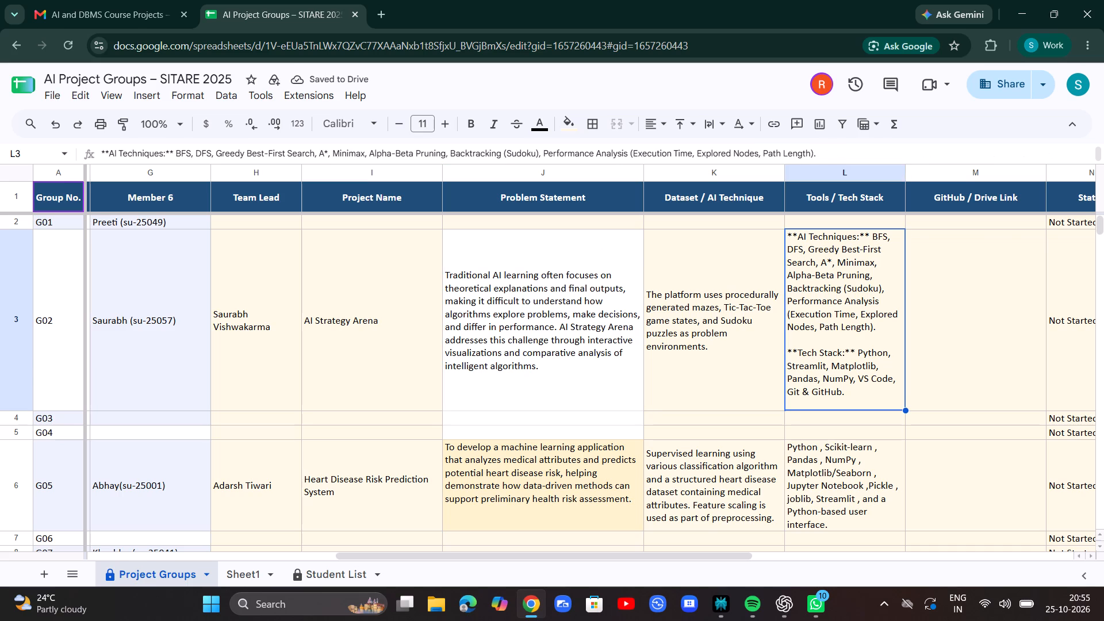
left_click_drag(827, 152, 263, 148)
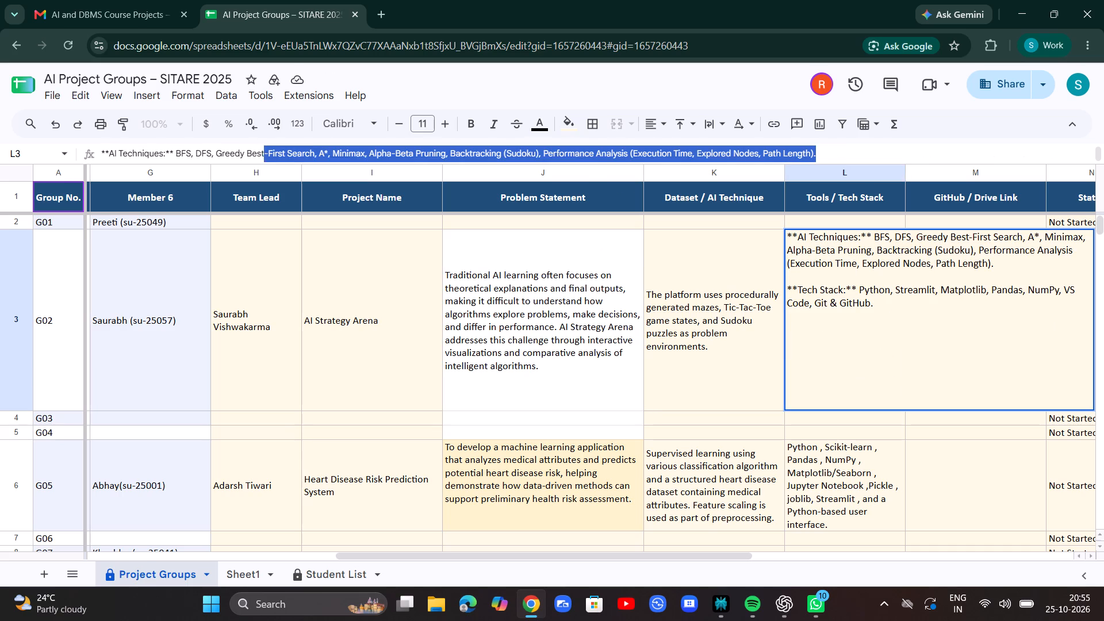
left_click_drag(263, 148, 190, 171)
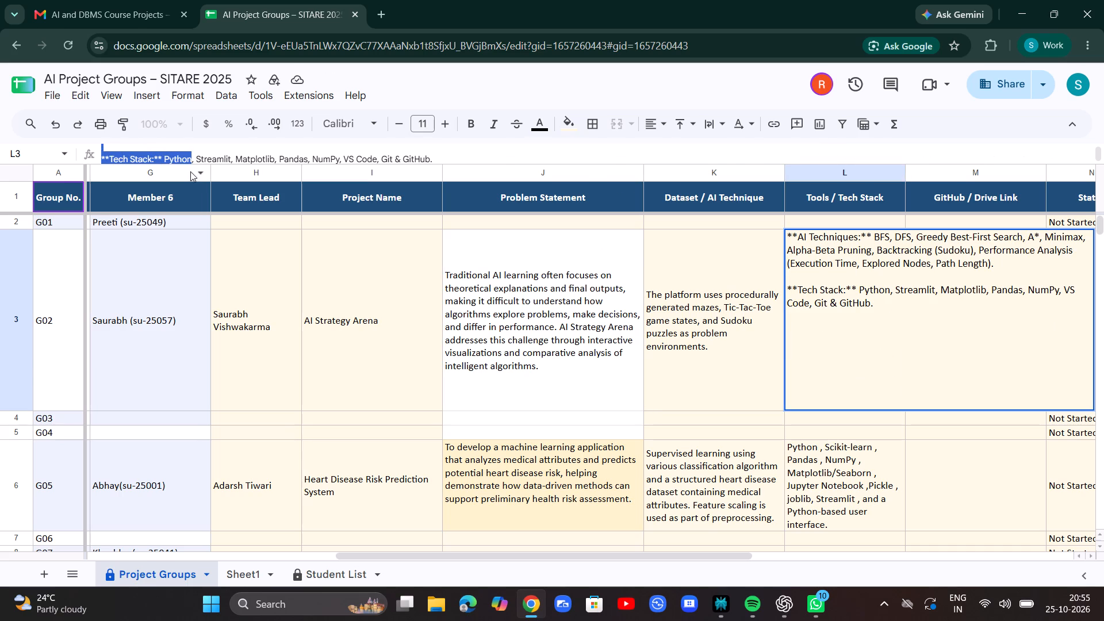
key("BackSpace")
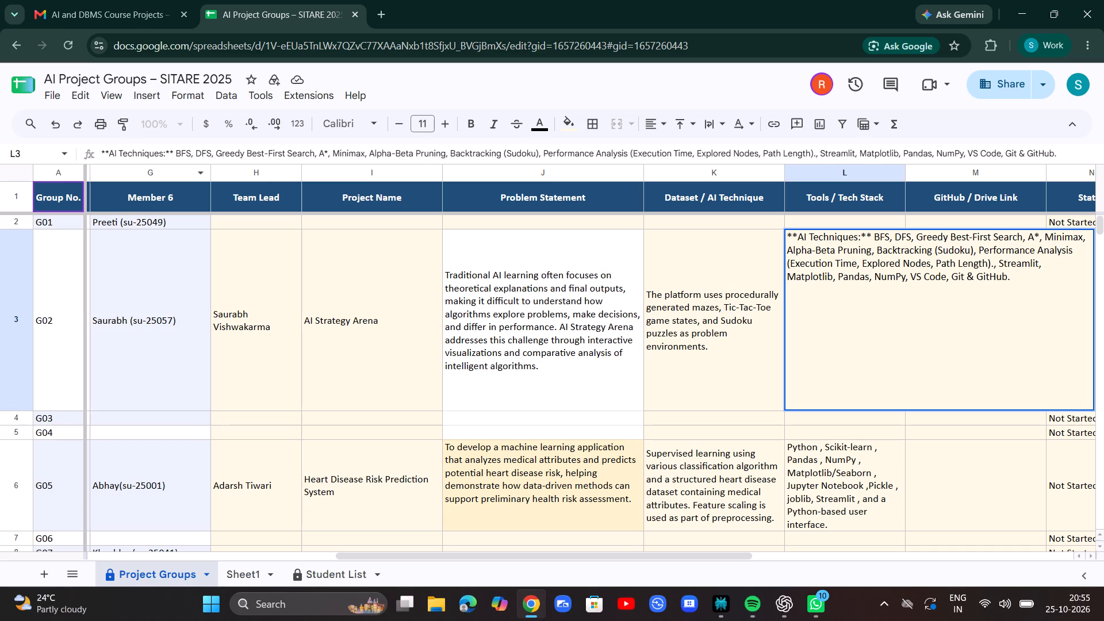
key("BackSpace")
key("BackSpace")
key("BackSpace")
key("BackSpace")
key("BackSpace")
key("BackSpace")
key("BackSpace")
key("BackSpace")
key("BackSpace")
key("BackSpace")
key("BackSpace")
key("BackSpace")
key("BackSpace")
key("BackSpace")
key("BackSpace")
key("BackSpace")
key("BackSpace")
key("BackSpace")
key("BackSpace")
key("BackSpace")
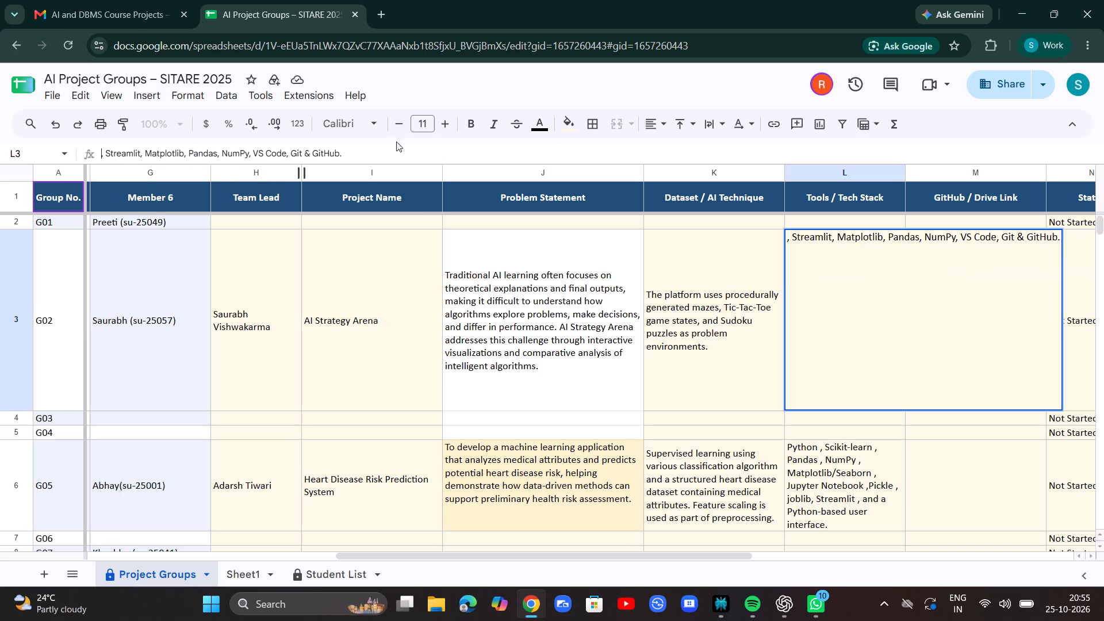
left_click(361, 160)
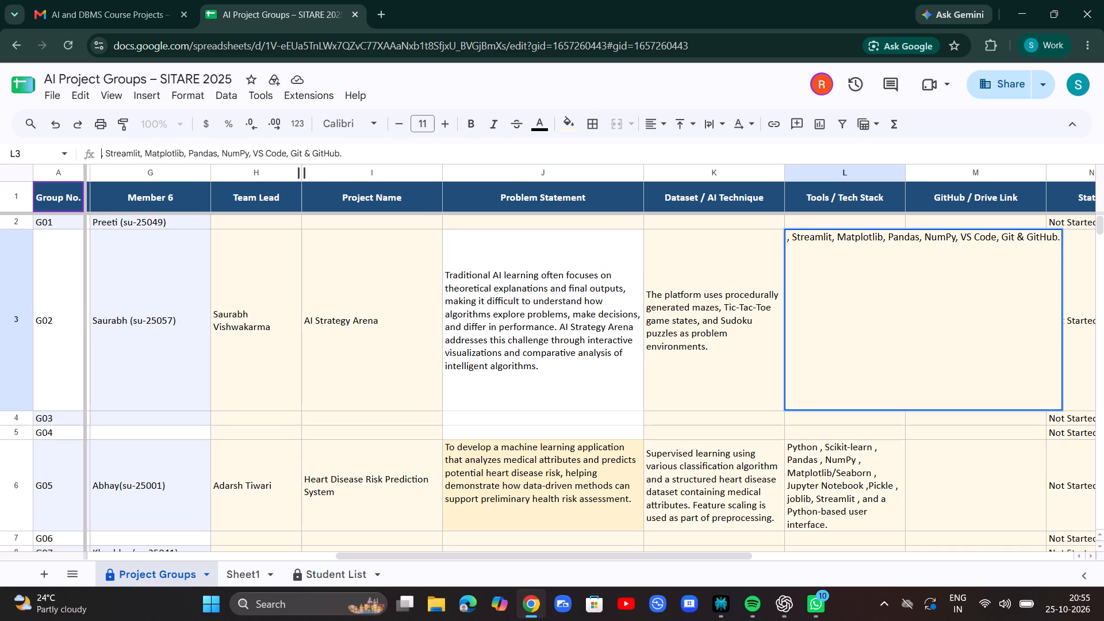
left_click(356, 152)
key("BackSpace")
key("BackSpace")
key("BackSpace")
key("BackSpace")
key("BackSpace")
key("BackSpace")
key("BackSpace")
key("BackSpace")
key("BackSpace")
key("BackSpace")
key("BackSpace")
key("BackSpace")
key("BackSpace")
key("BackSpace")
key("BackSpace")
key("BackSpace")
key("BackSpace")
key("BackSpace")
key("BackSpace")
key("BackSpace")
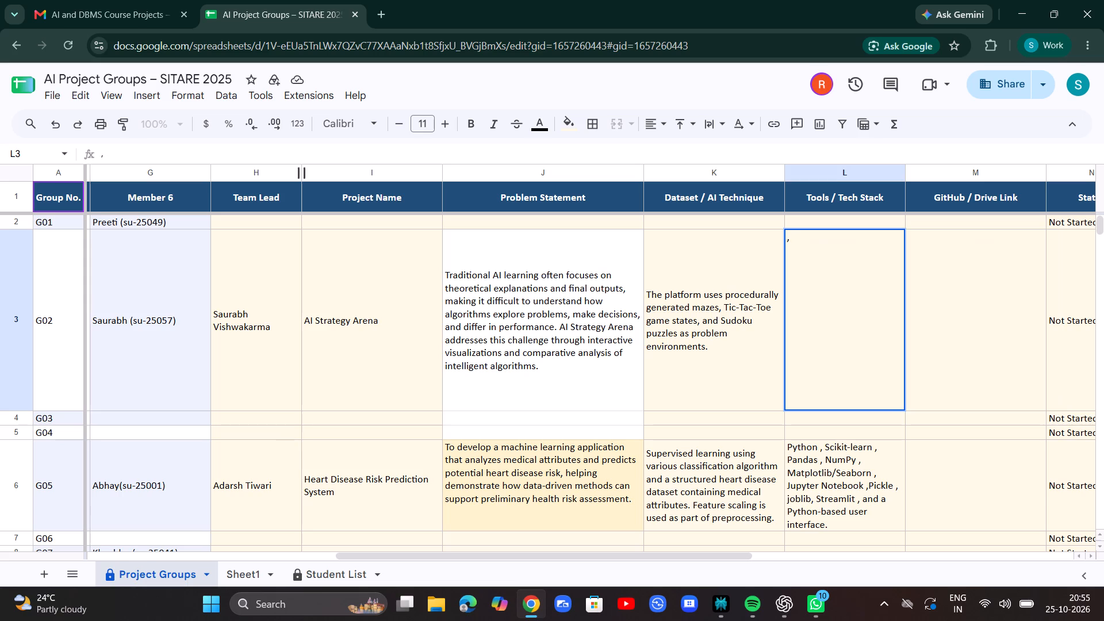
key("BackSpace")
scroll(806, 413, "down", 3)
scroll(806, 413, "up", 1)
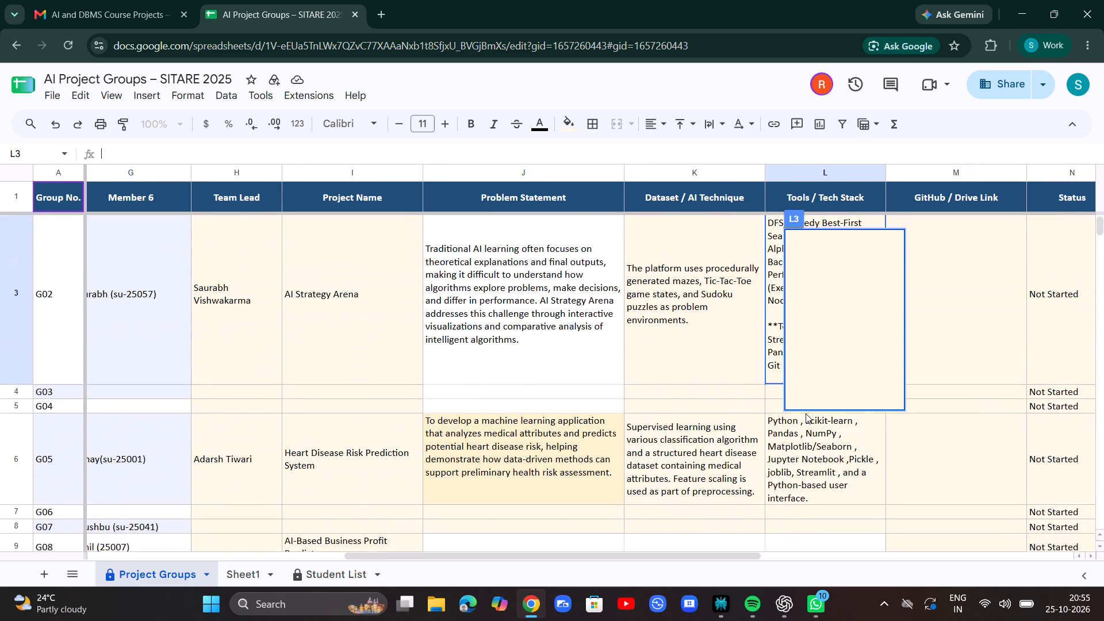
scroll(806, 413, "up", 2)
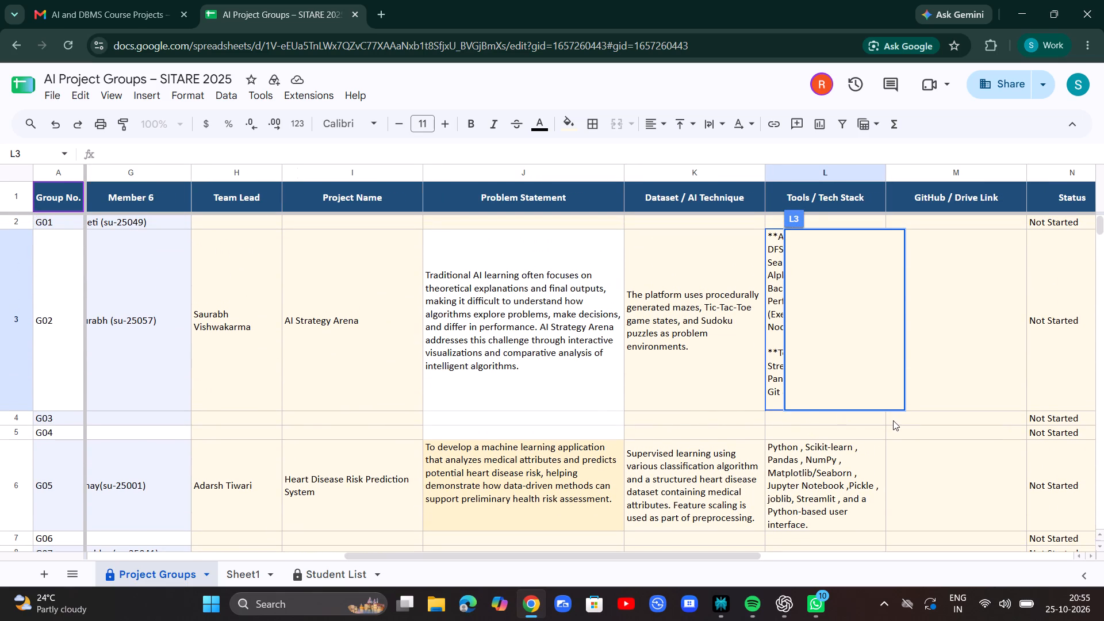
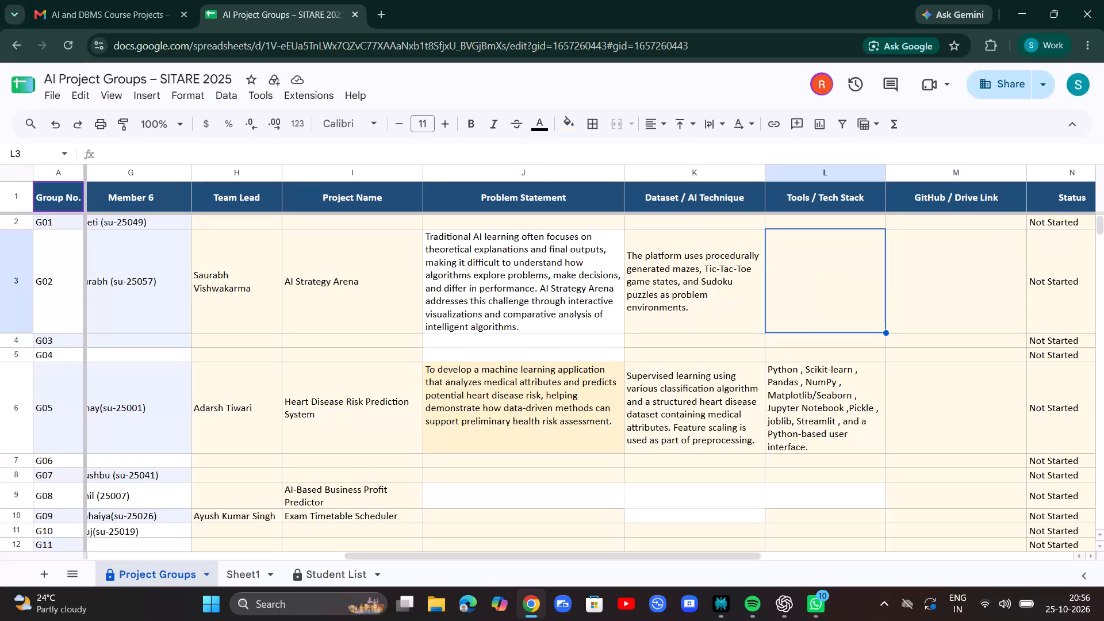
Start the tools list in G02's empty Tools / Tech Stack cell with "Python, Numpy".
left_click(310, 148)
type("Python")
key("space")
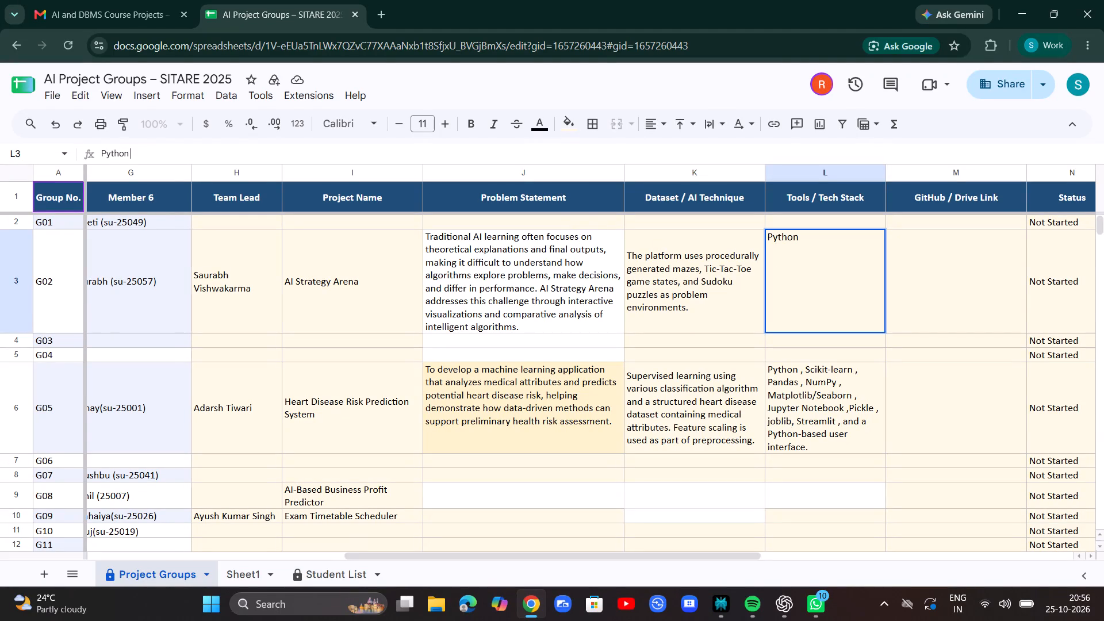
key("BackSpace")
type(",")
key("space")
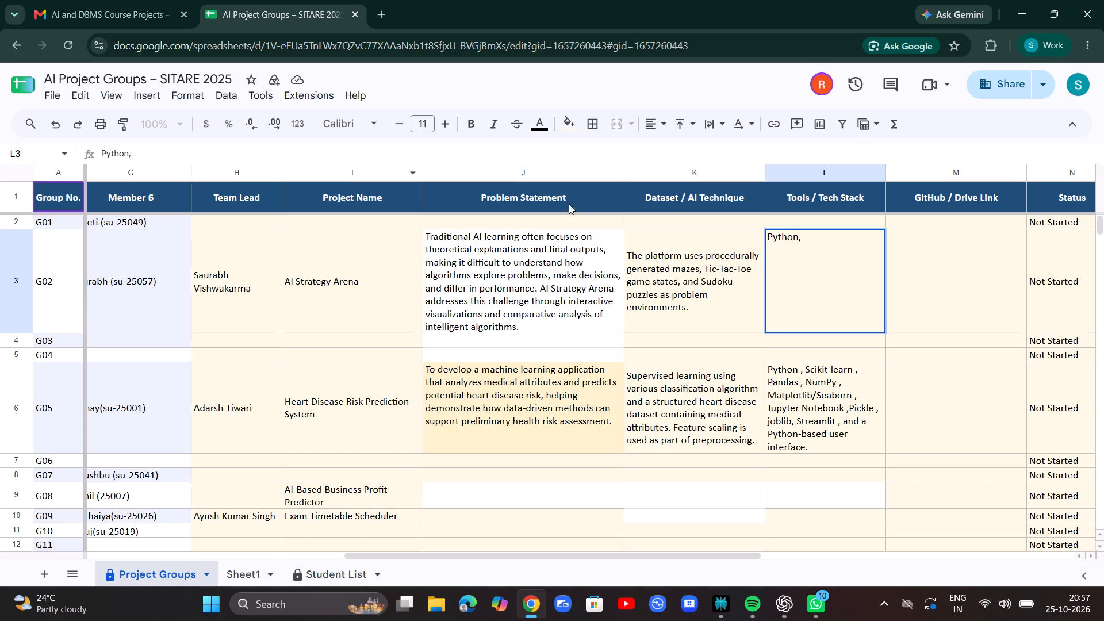
left_click(821, 236)
Continue G02's Tools / Tech Stack entry after "Python," with "Numpy, Pandas, MatplotLib".
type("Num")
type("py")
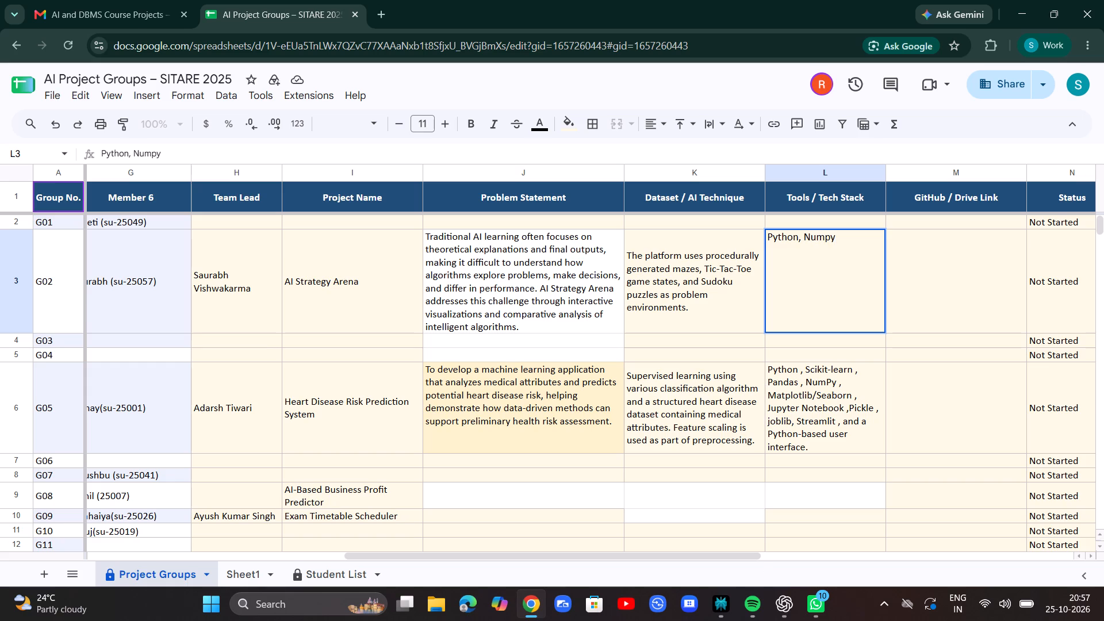
type(", Pandas")
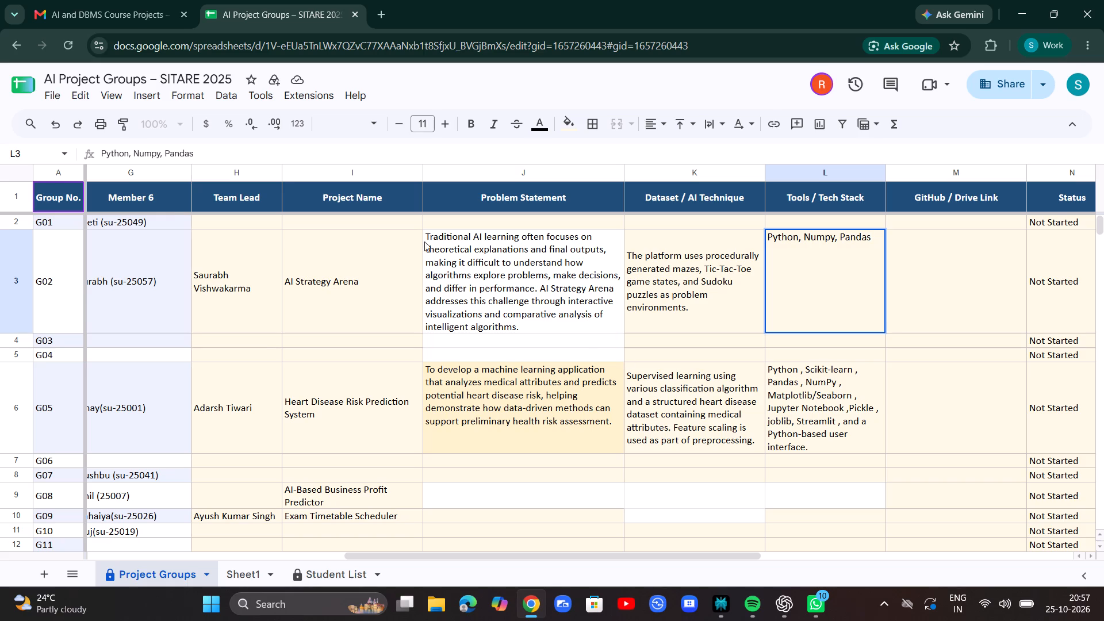
left_click(239, 149)
type(",")
key("space")
type("Matpl")
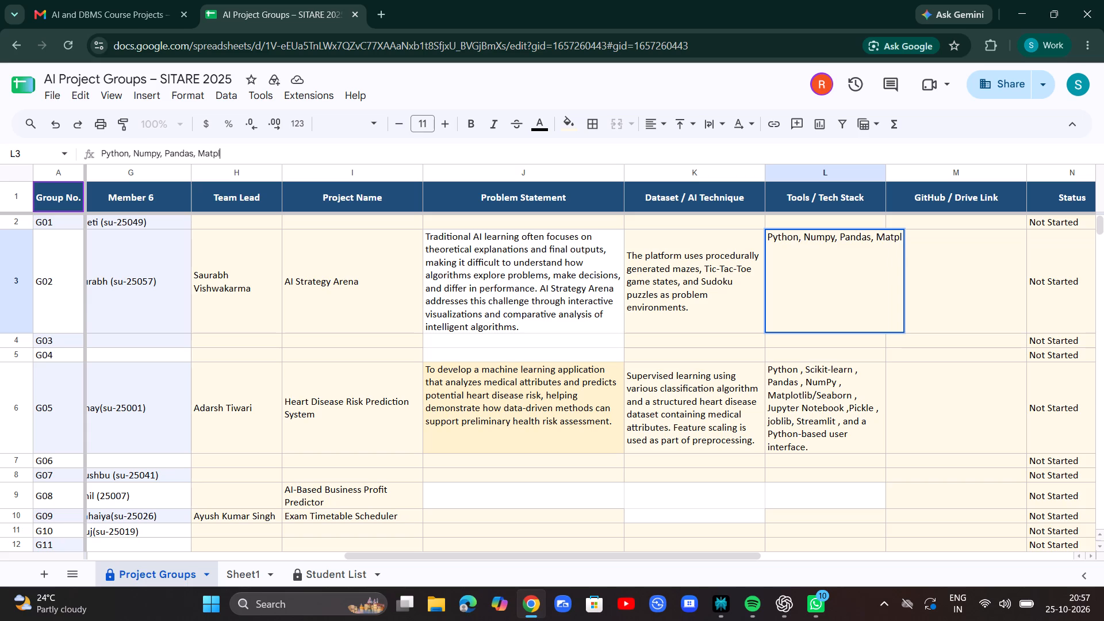
key("l")
key("BackSpace")
type("ot")
type("Lib")
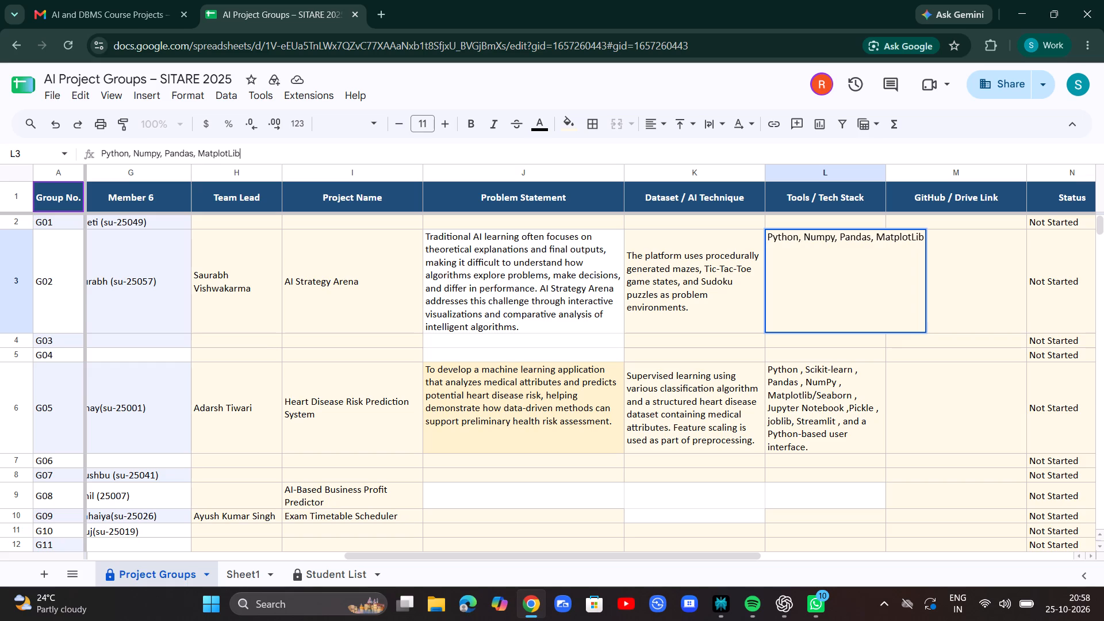
Add "Jupyter Notebook" after MatplotLib in G02's Tools / Tech Stack list.
type(", Jup")
type("yter")
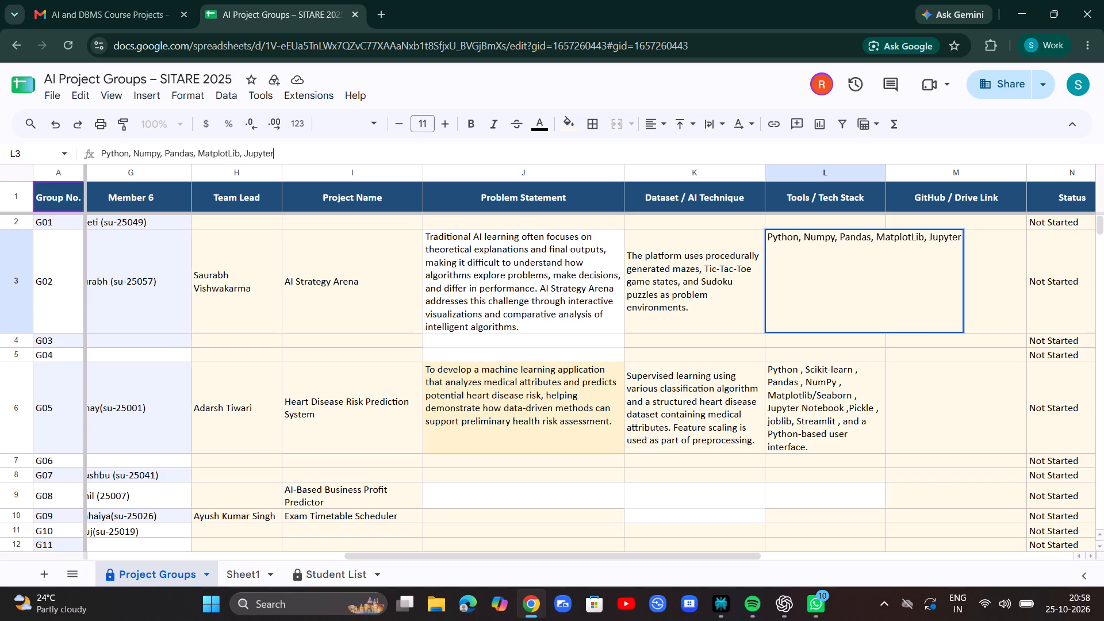
key("space")
type("Notenbook")
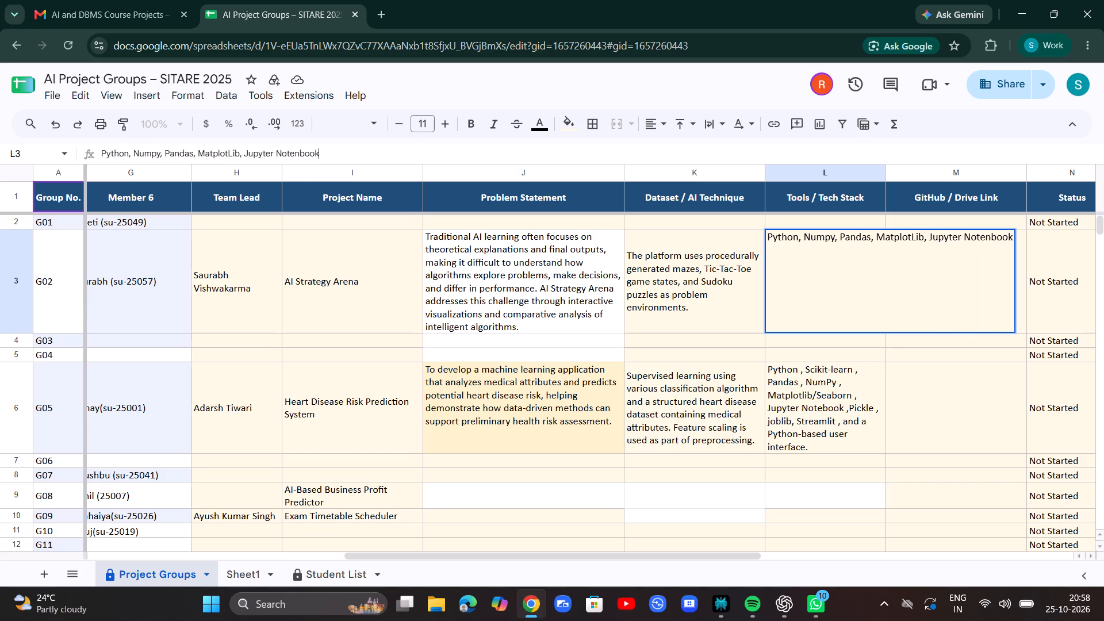
key("BackSpace")
key("BackSpace")
key("BackSpace")
key("BackSpace")
key("BackSpace")
type("book")
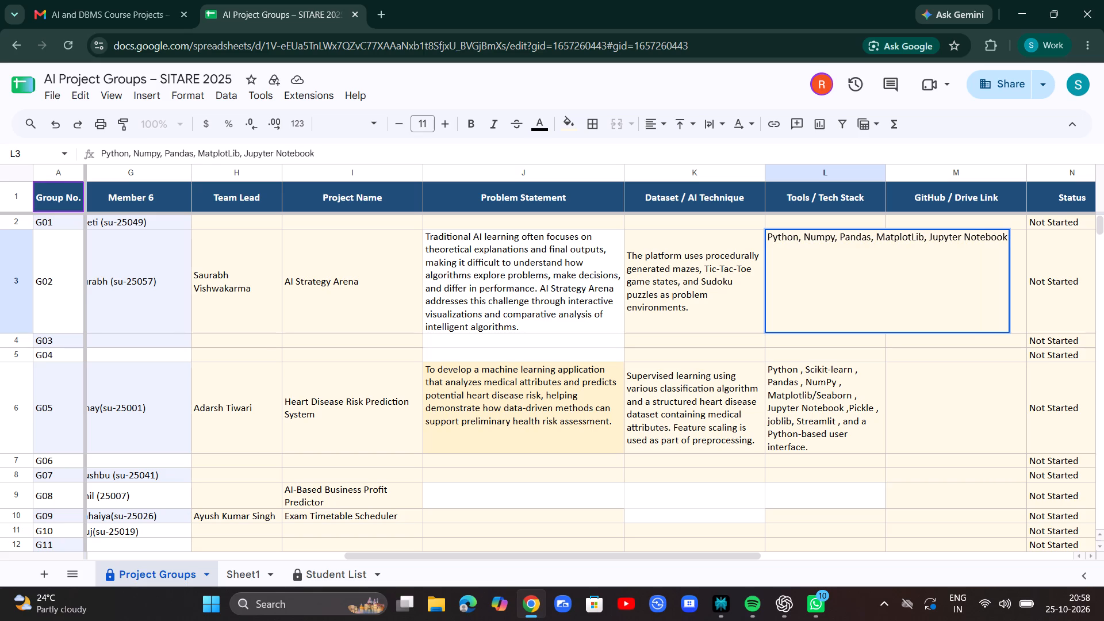
type(",")
key("space")
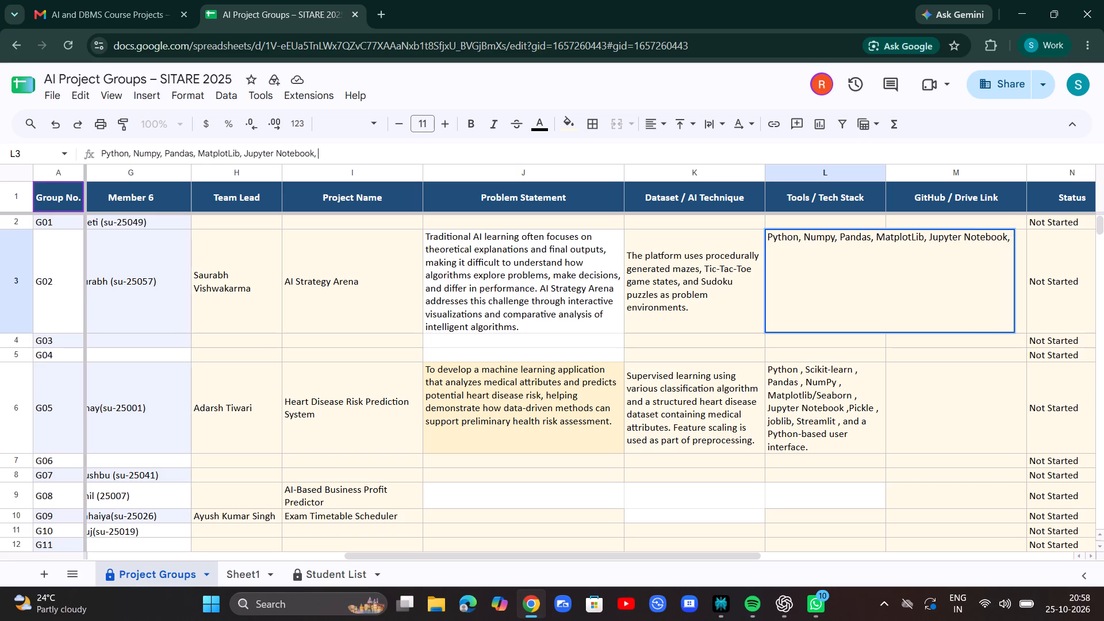
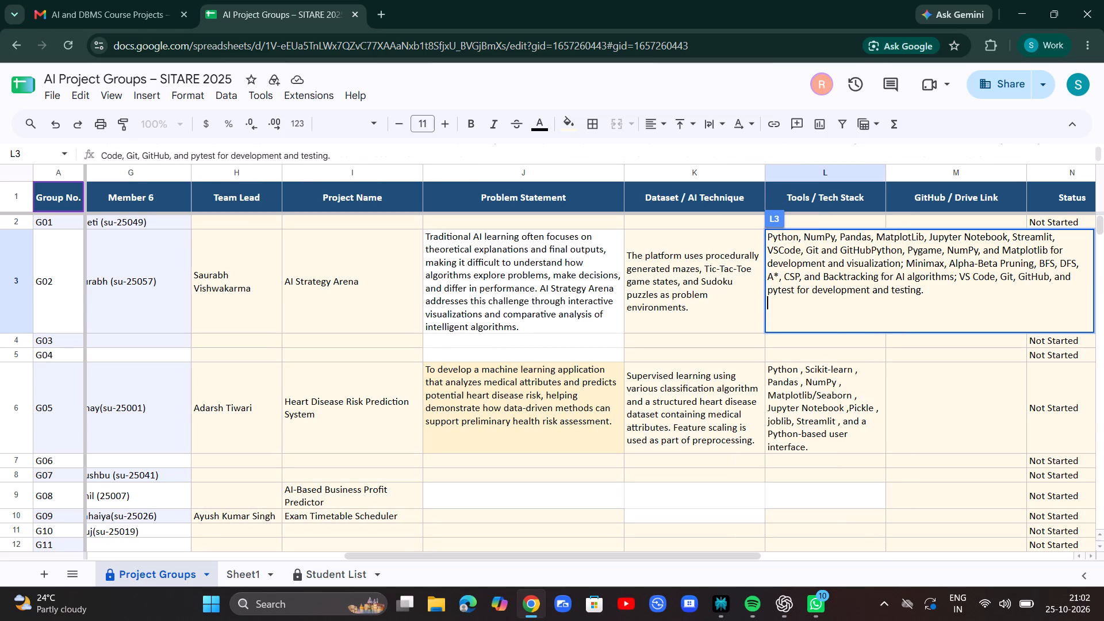
left_click_drag(870, 249, 760, 232)
key("BackSpace")
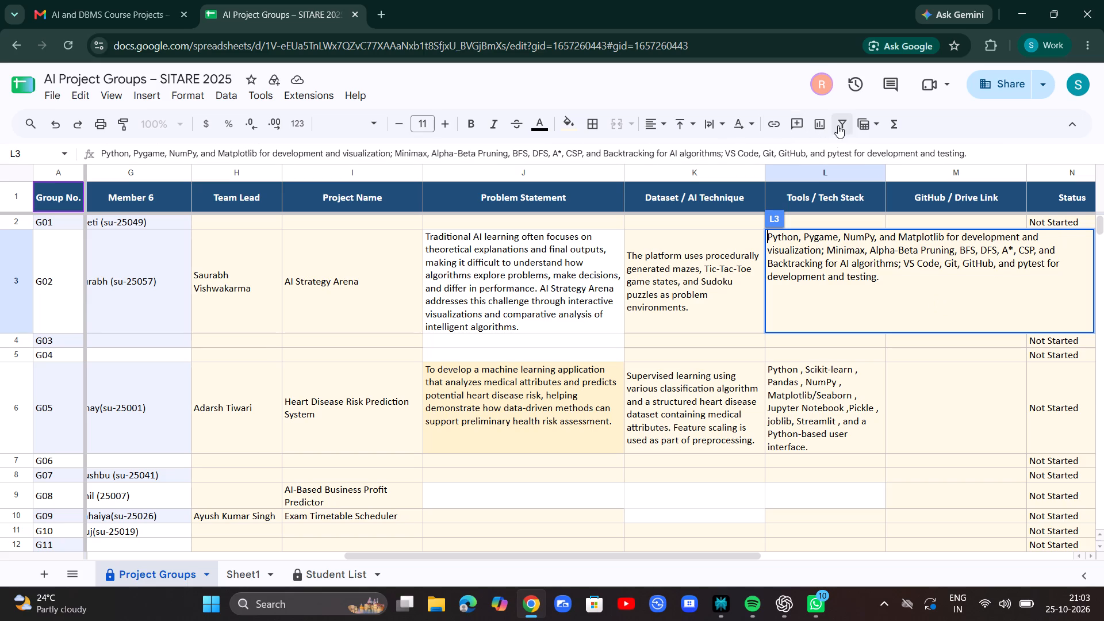
Set the vertical alignment of G02's Tools / Tech Stack cell to Middle.
left_click(692, 121)
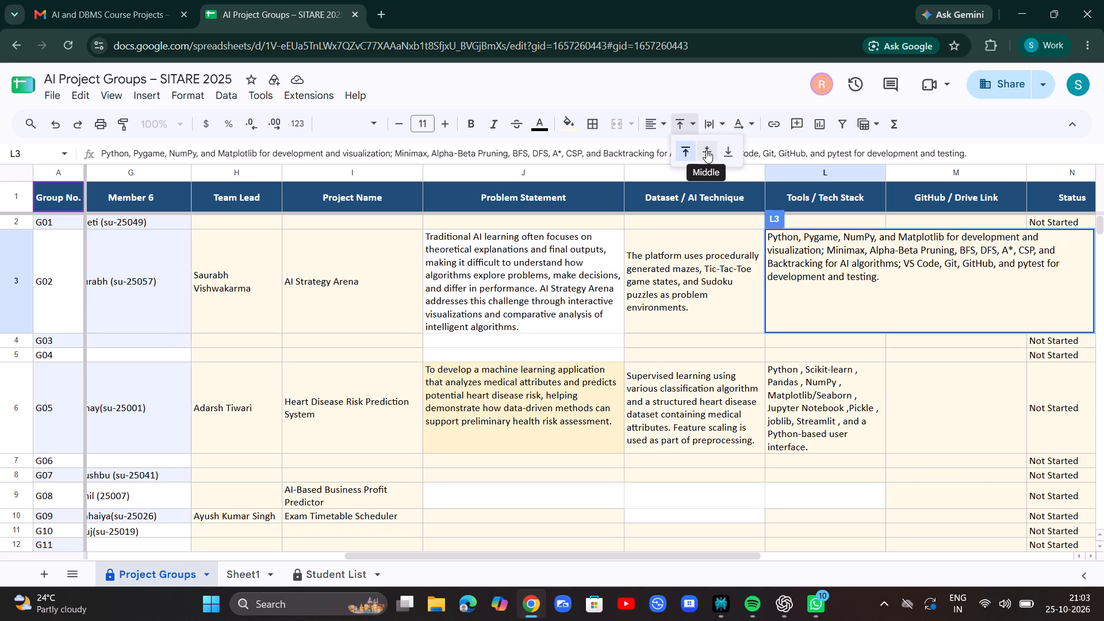
left_click(706, 150)
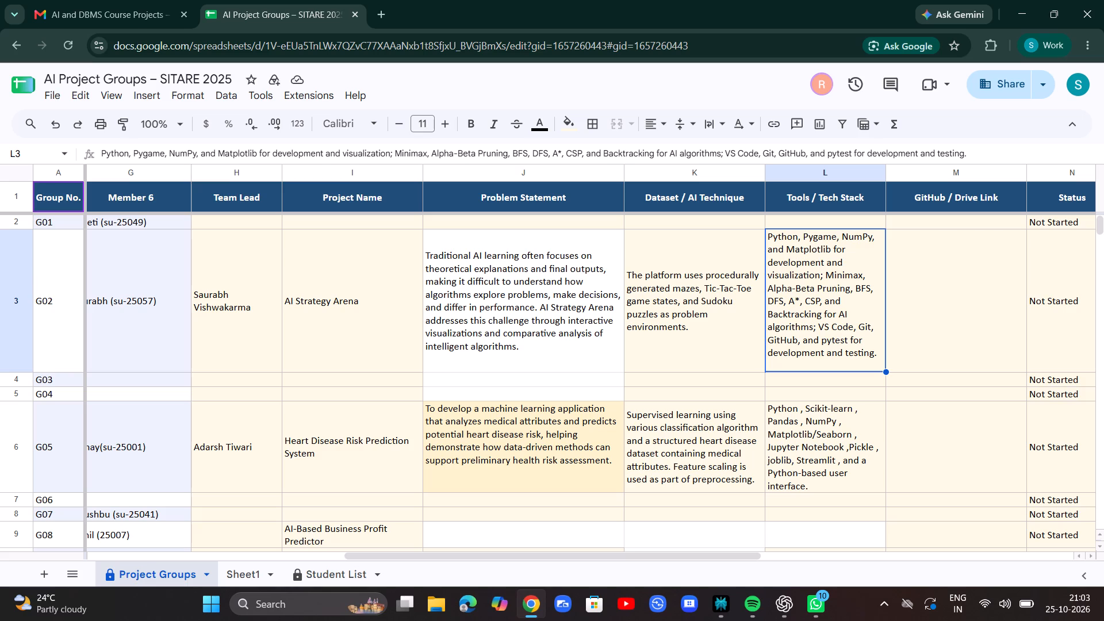
Remove the phrase "for development and visualization" after Matplotlib in G02's Tools / Tech Stack entry.
left_click_drag(390, 152, 258, 154)
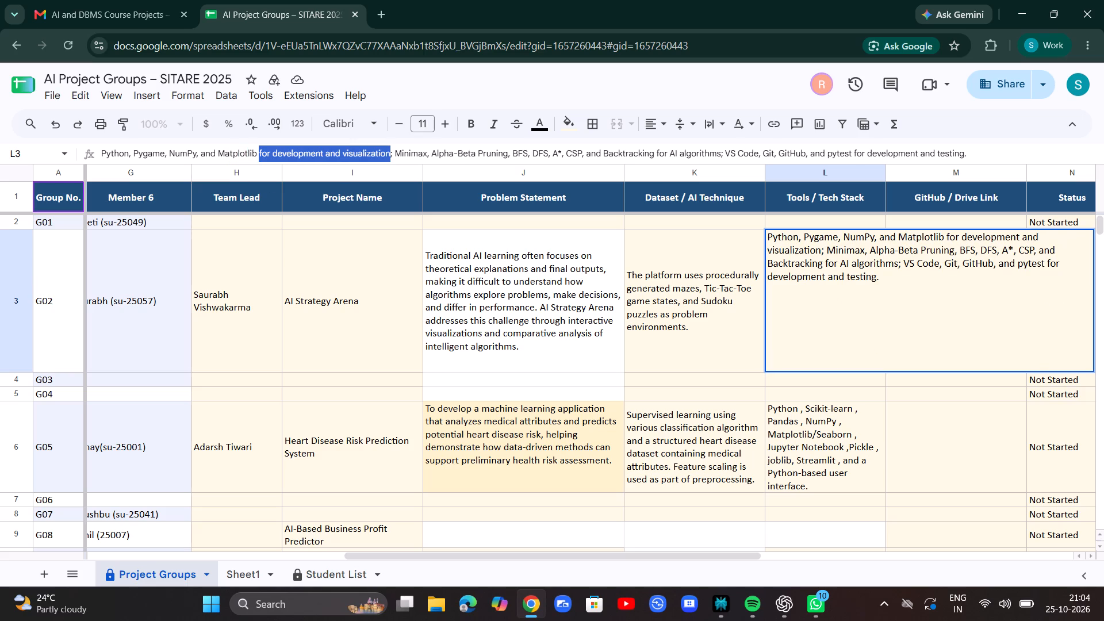
key("BackSpace")
key("BackSpace")
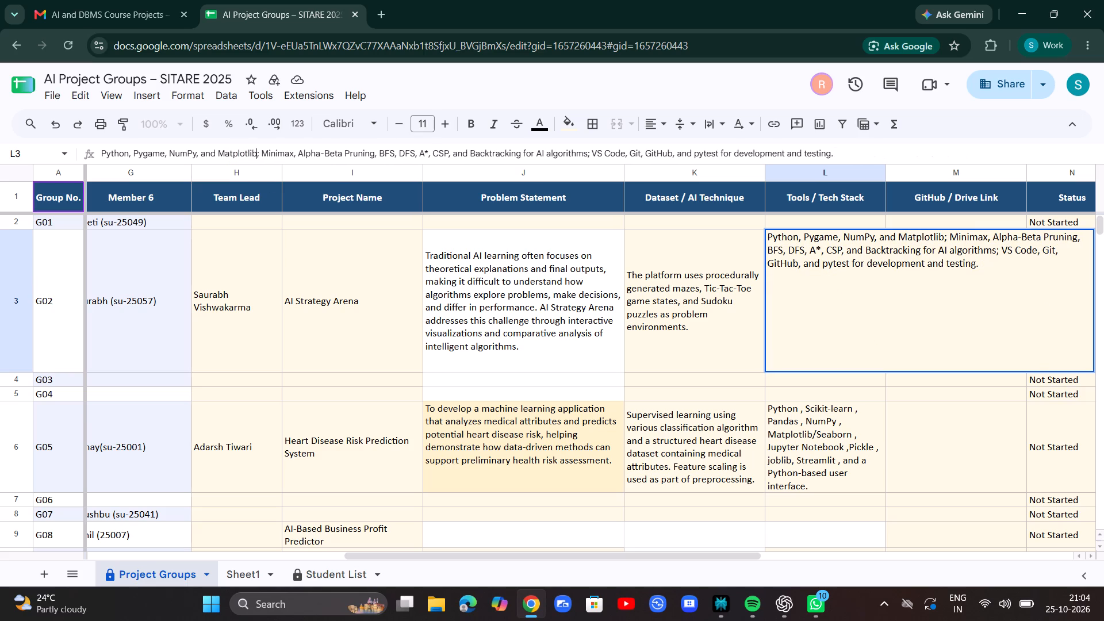
Add "Pandas, Streamlit" after NumPy in G02's Tools / Tech Stack entry.
left_click(200, 153)
key("space")
type("Pandas")
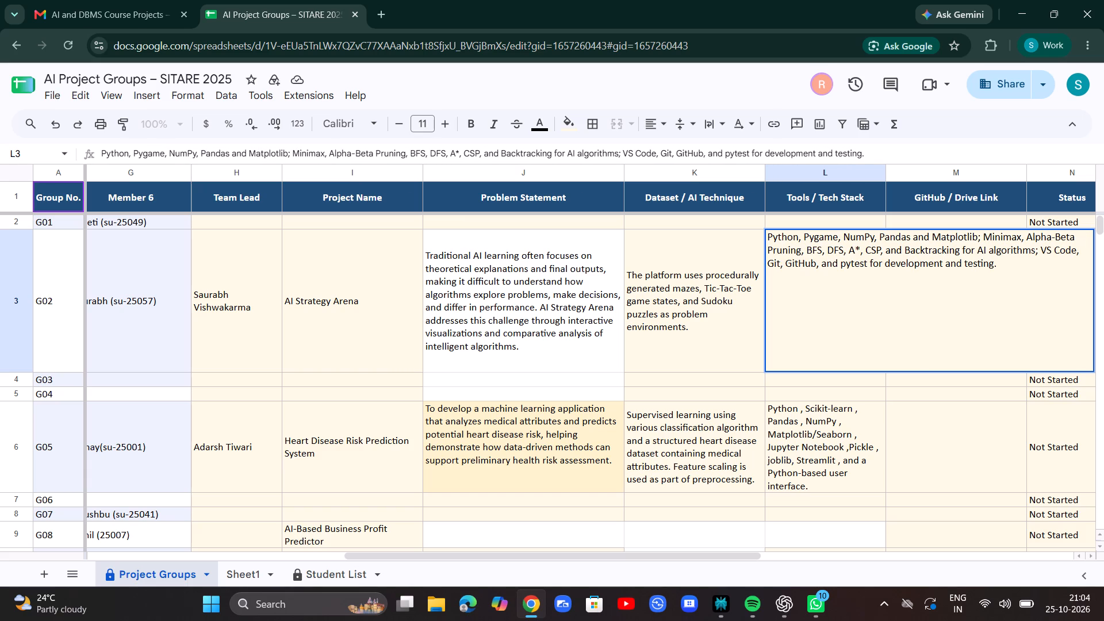
type(", S")
type("treamlit")
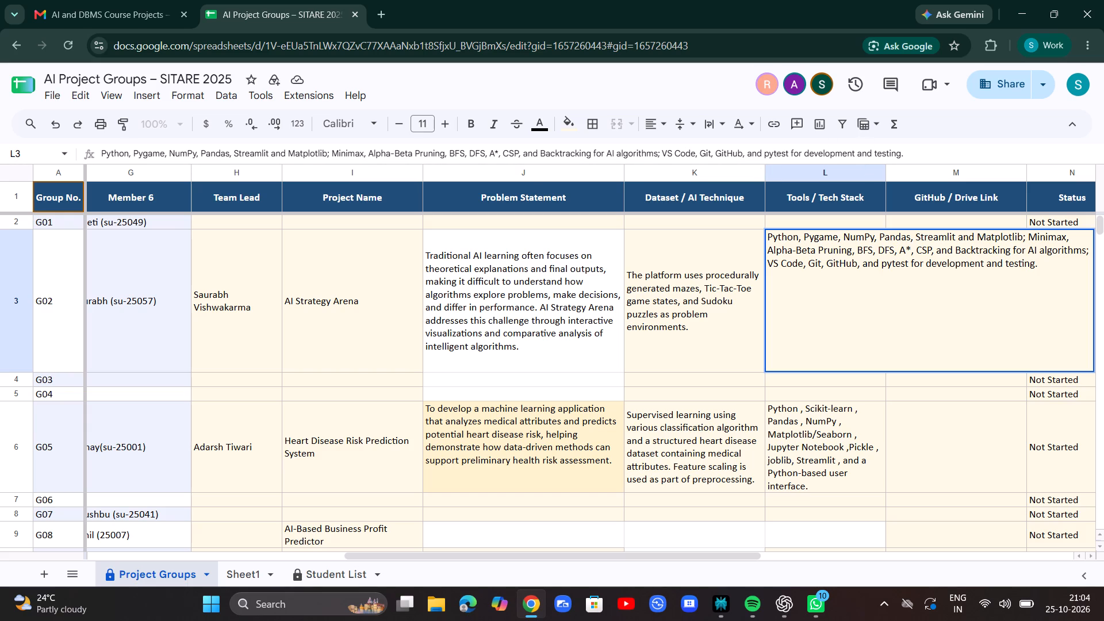
Apply the Wrap text-wrapping option to G02's Tools / Tech Stack cell.
left_click(708, 126)
left_click(740, 151)
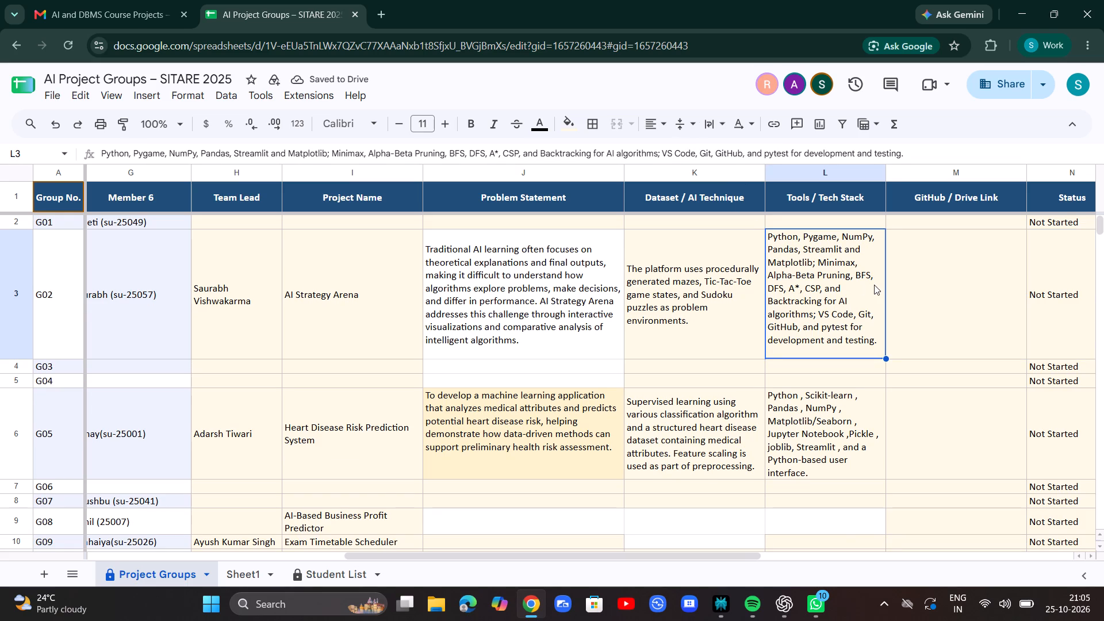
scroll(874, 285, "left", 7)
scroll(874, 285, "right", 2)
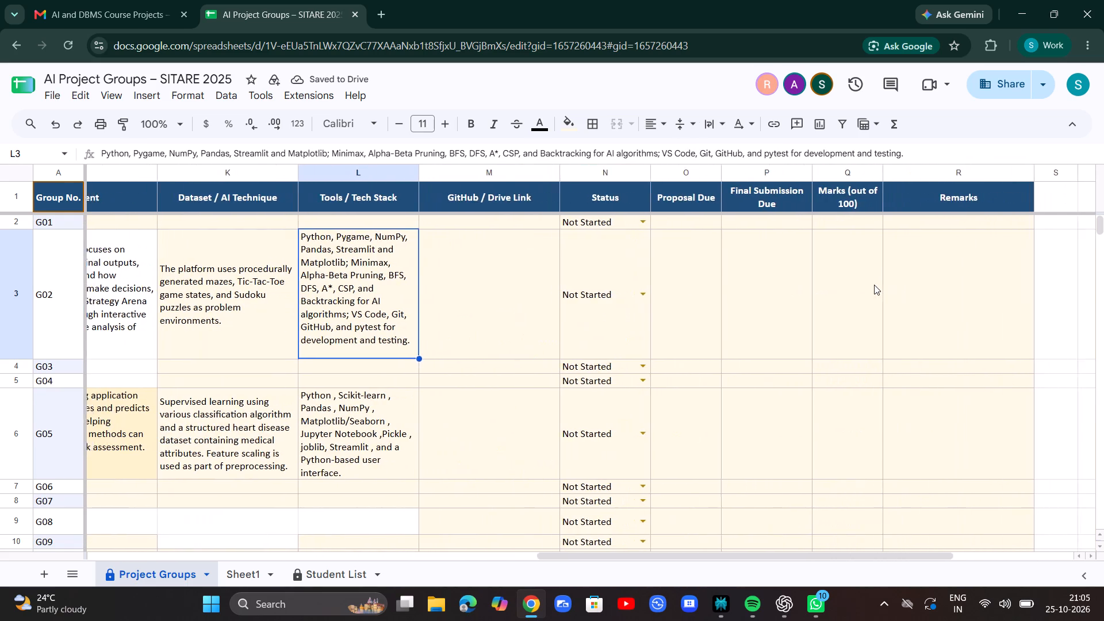
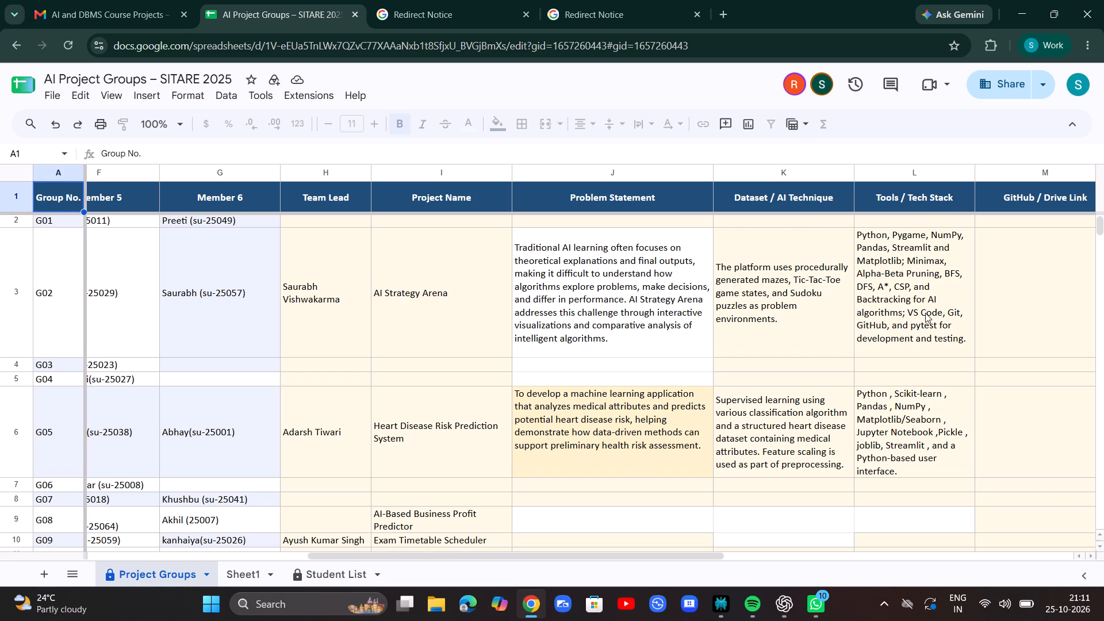
Review G02's row in the Project Groups sheet across its columns, from the member names through to Remarks.
scroll(982, 306, "left", 5)
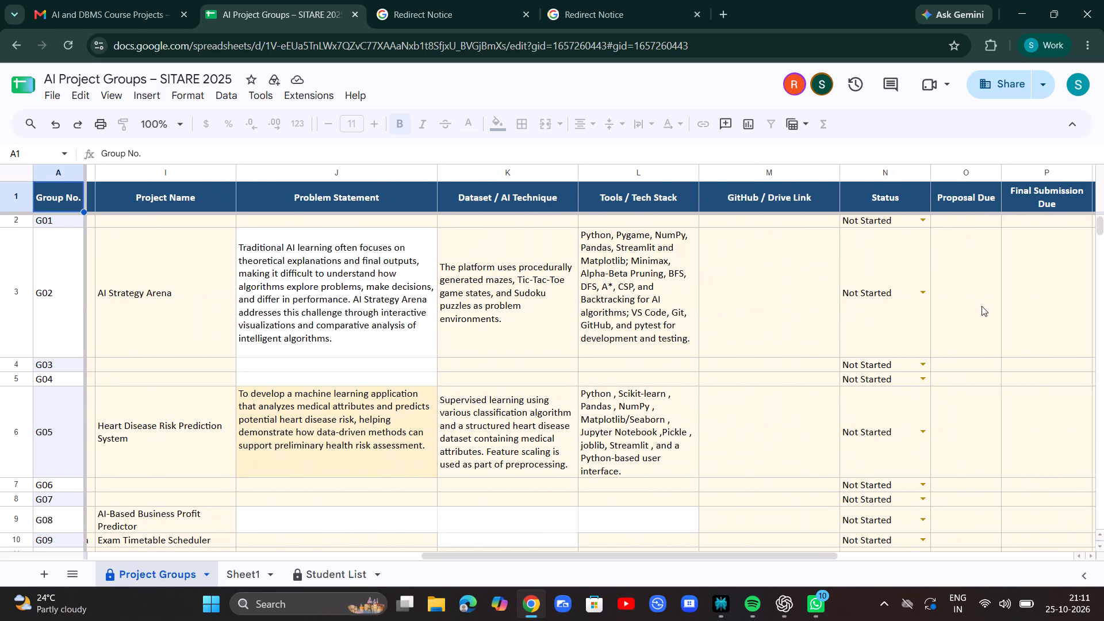
scroll(982, 306, "left", 2)
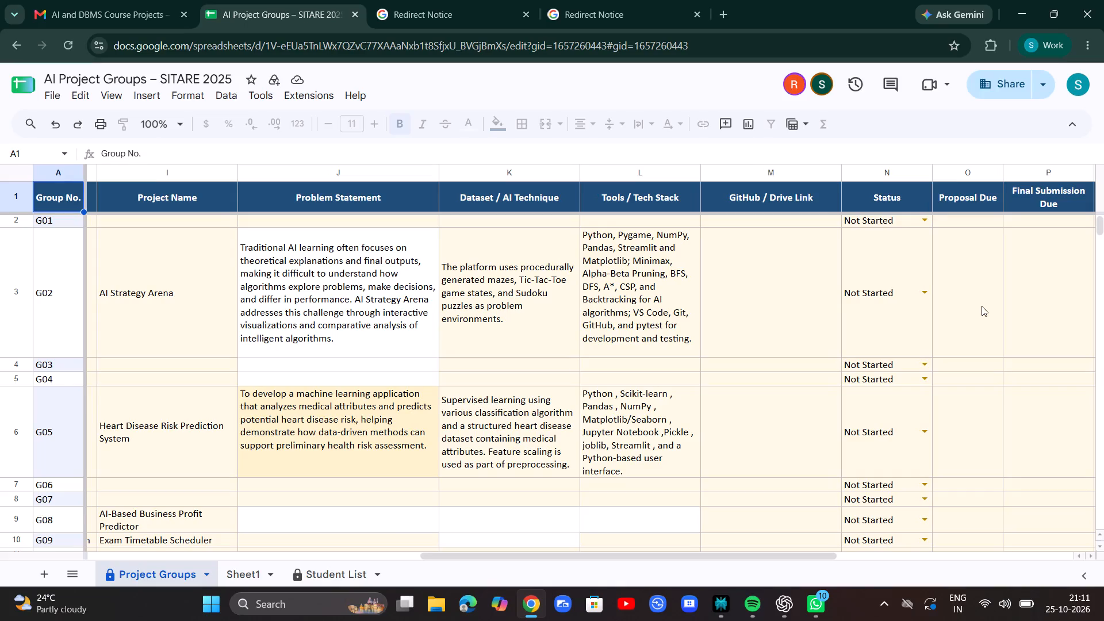
scroll(982, 306, "left", 4)
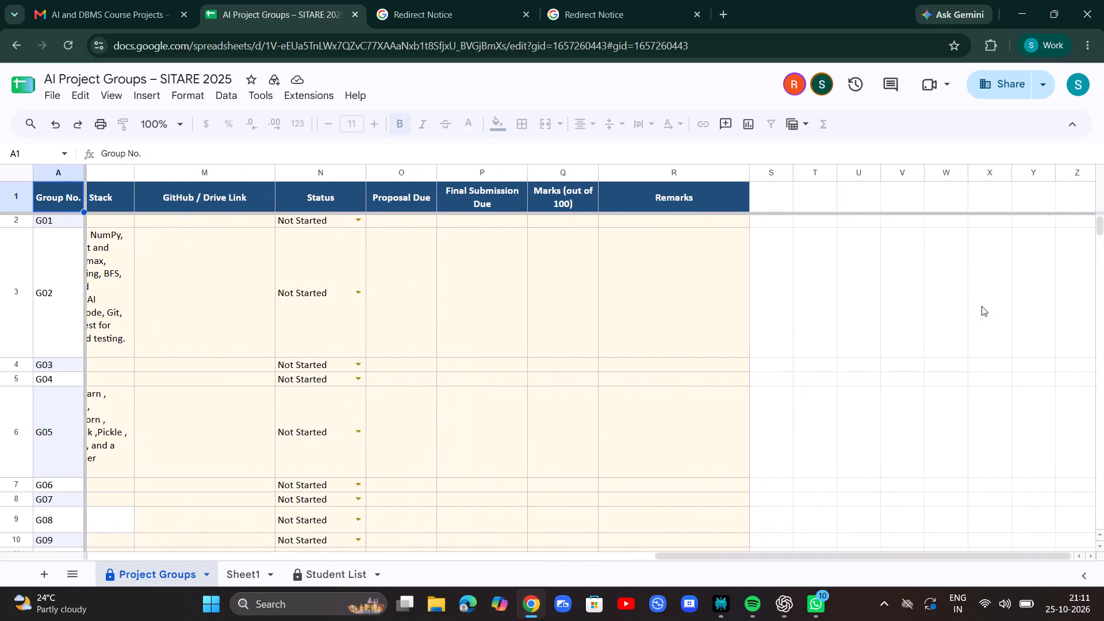
scroll(982, 306, "right", 9)
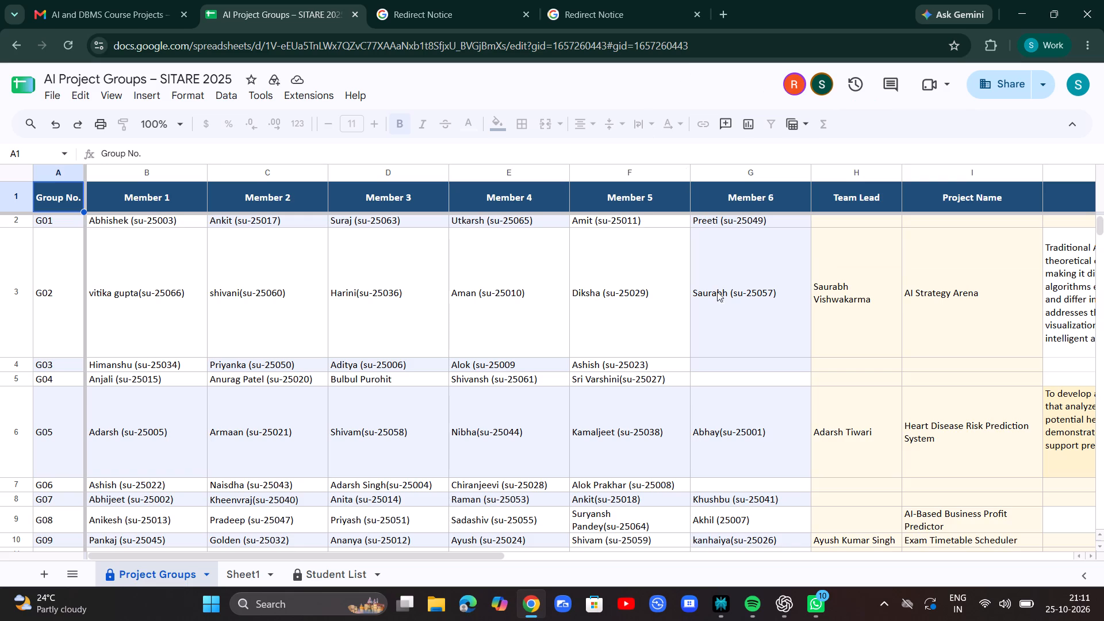
Review G02's project details from Team Lead to Tools / Tech Stack alongside the other groups' entries in the Project Groups sheet.
scroll(723, 335, "left", 6)
scroll(723, 335, "up", 1)
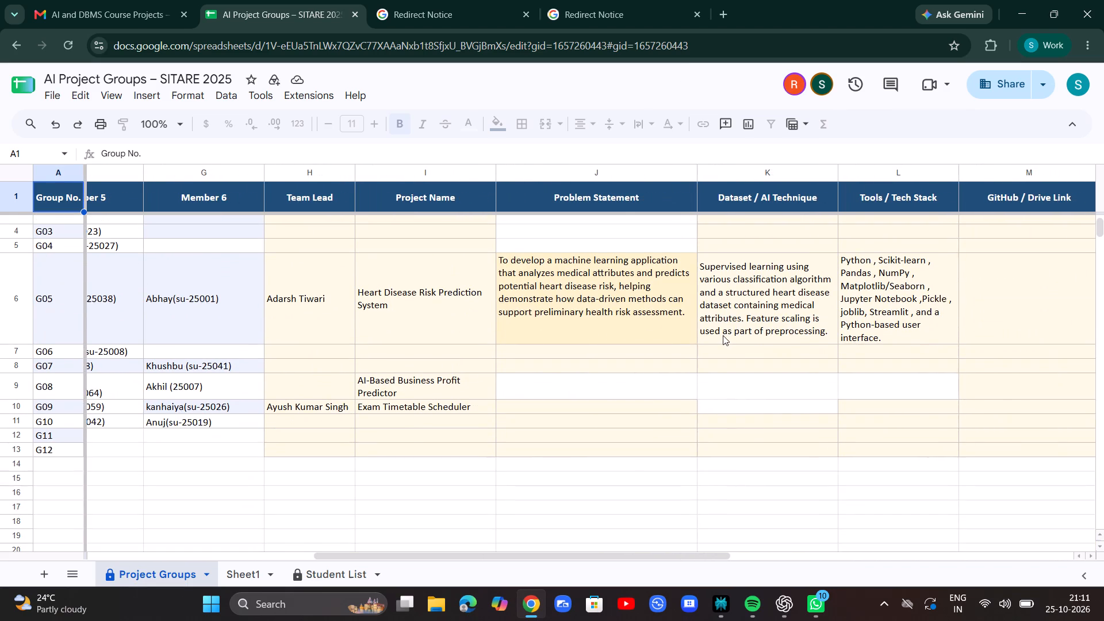
scroll(723, 335, "up", 3)
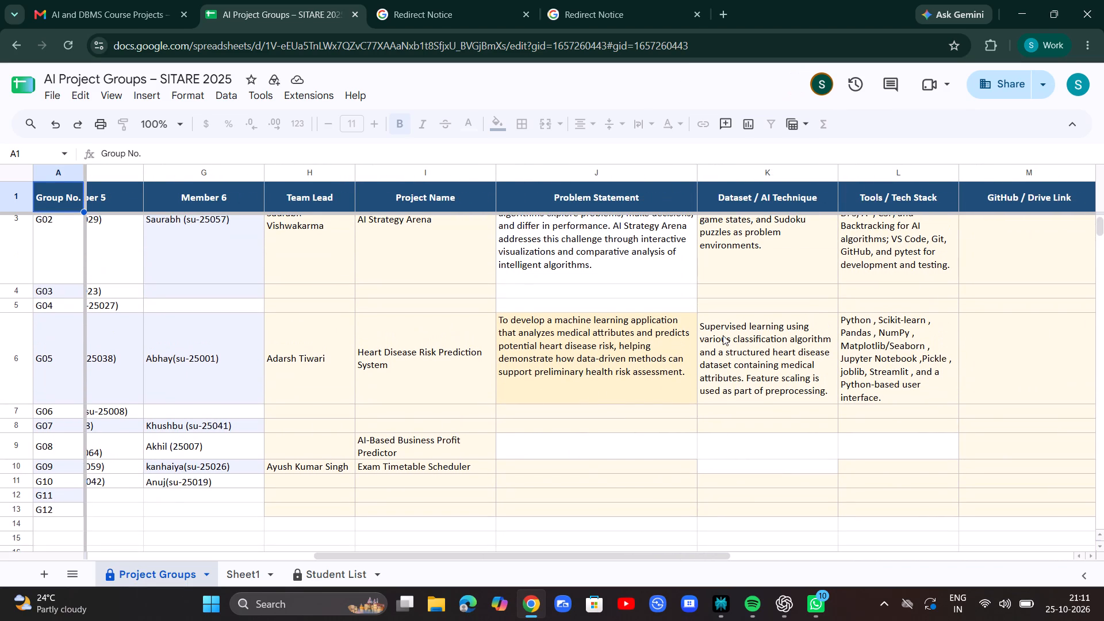
scroll(723, 335, "up", 2)
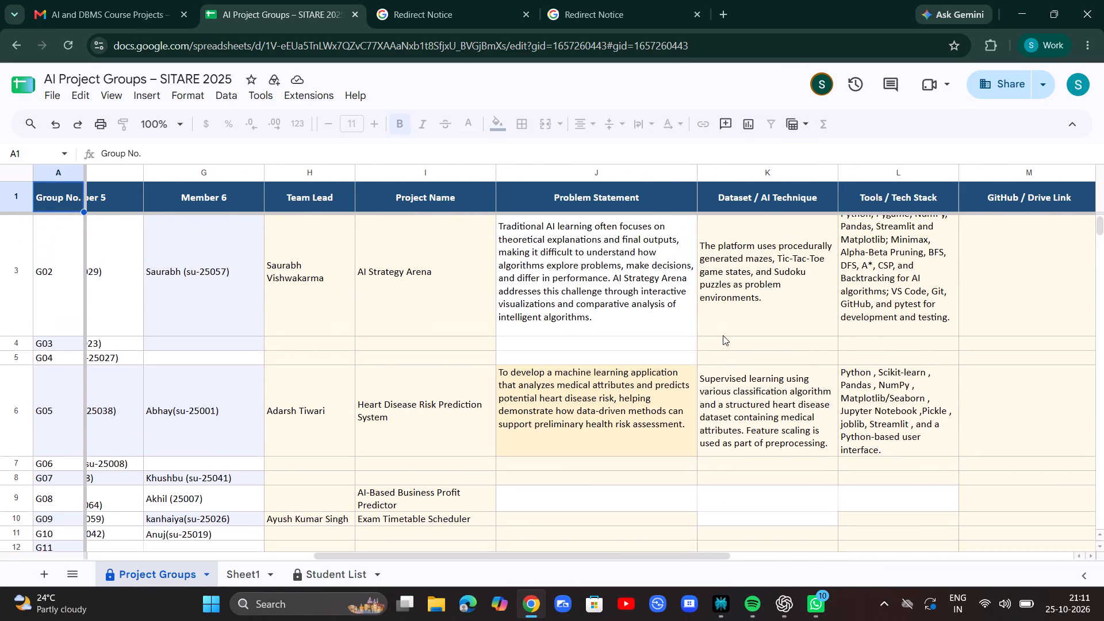
scroll(723, 335, "up", 2)
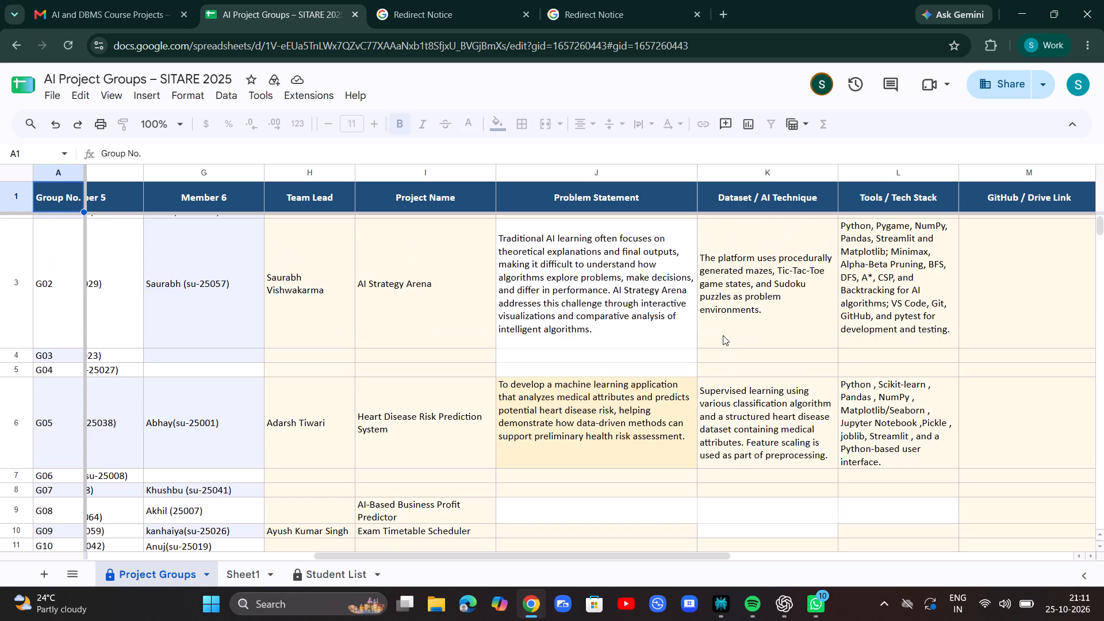
scroll(723, 335, "down", 2)
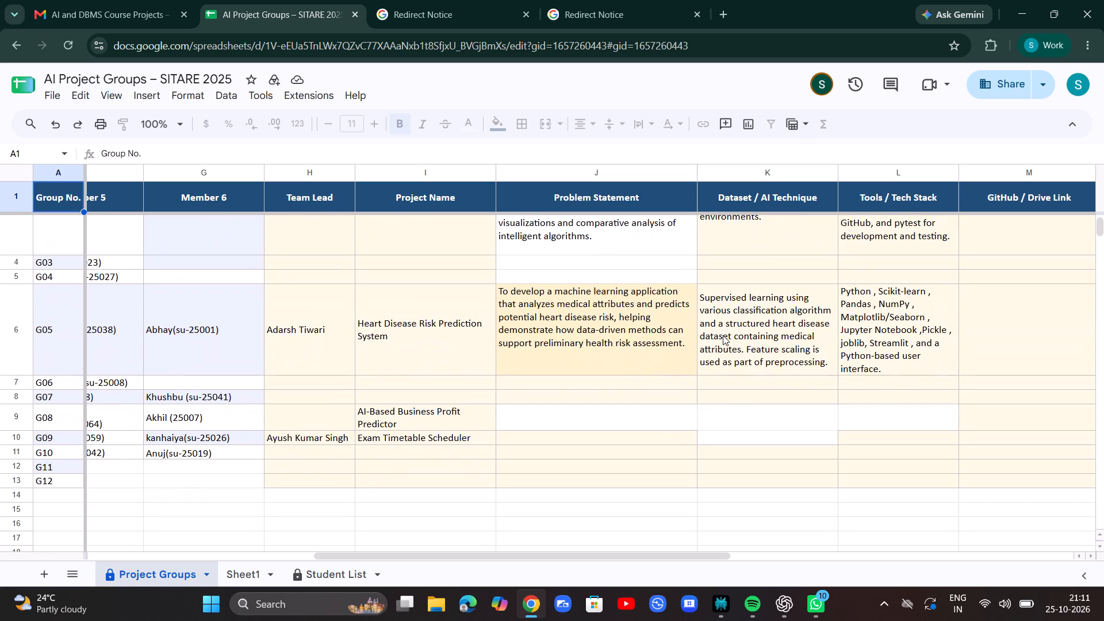
scroll(692, 428, "right", 4)
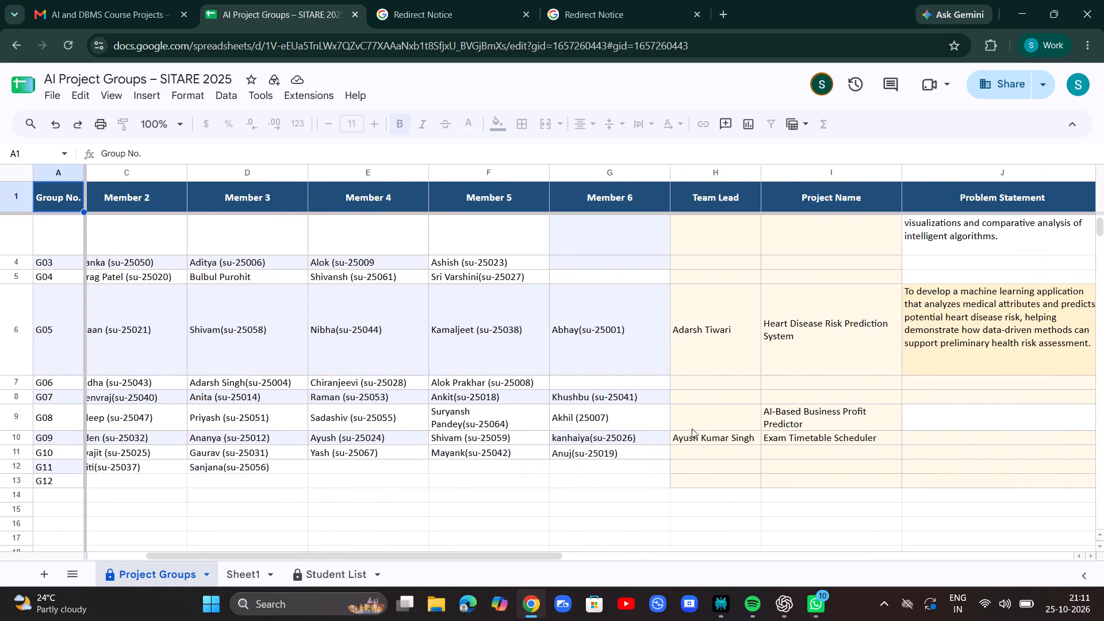
scroll(692, 428, "right", 3)
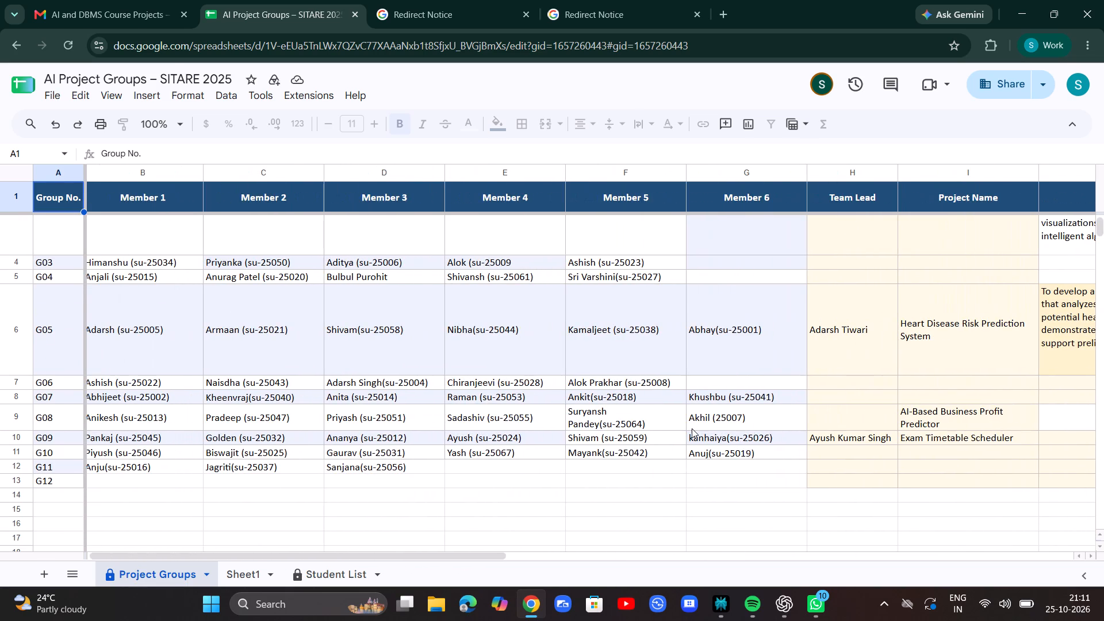
Check the remaining columns of the Project Groups sheet and close the AI Project Groups – SITARE 2025 spreadsheet.
scroll(692, 428, "left", 7)
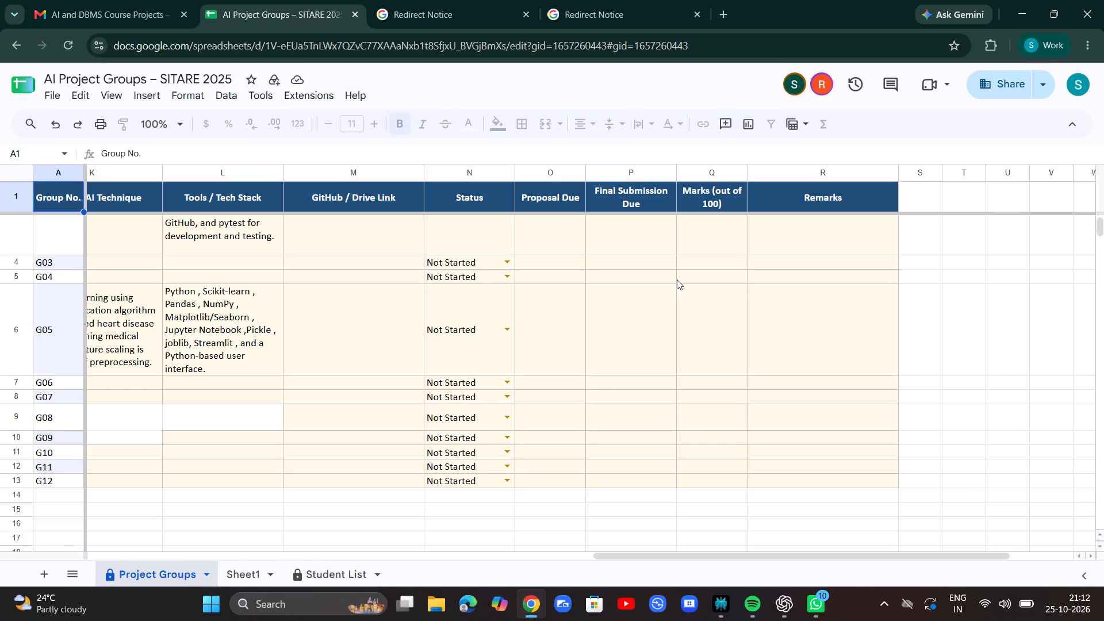
left_click(352, 15)
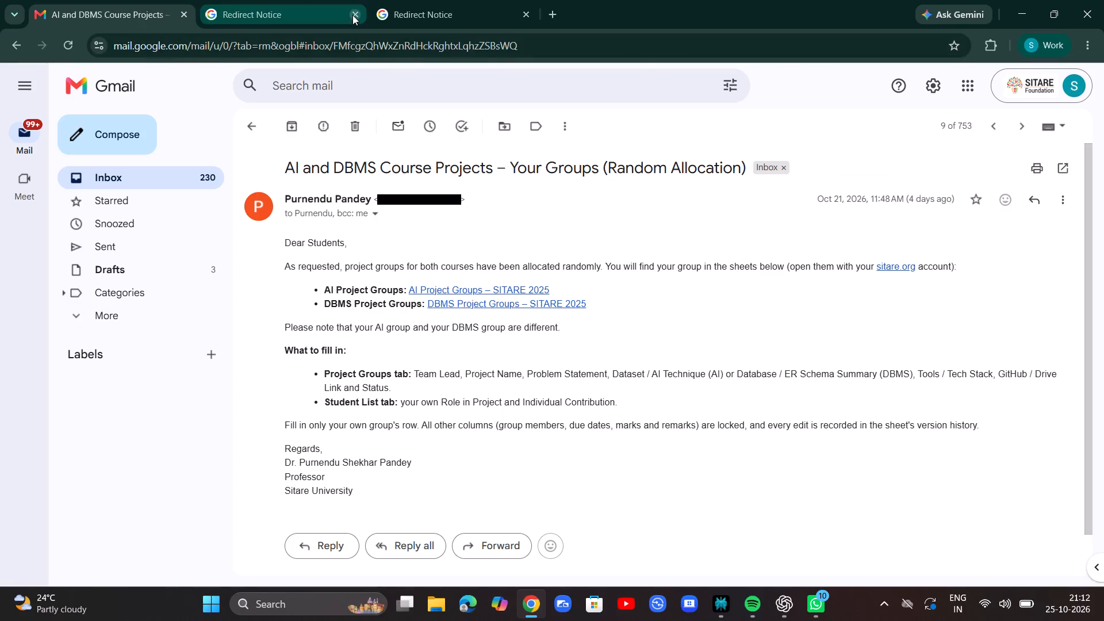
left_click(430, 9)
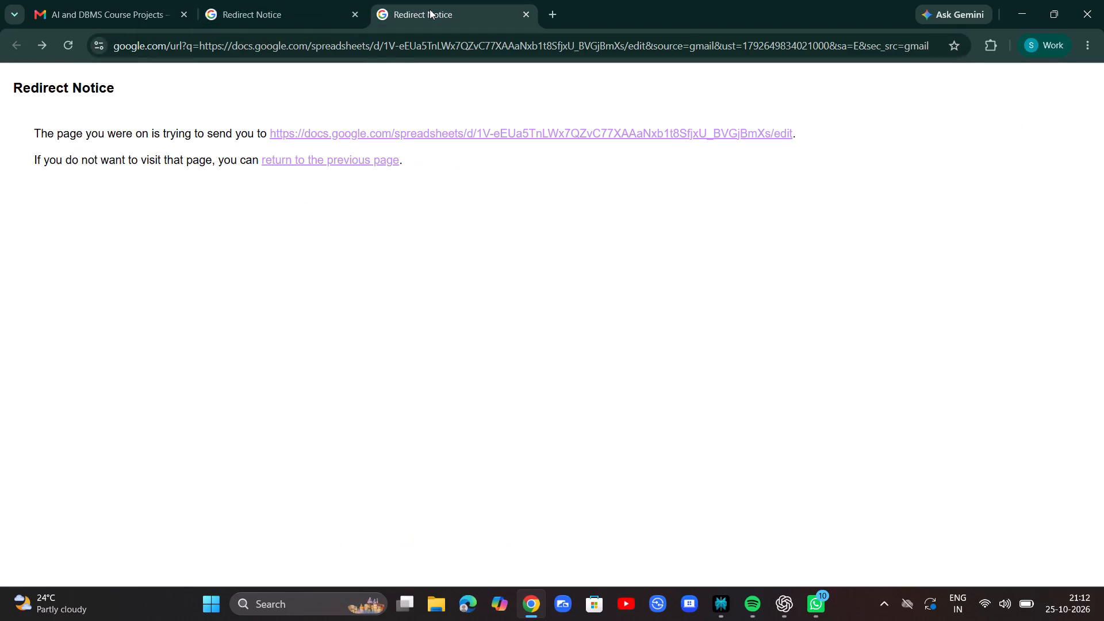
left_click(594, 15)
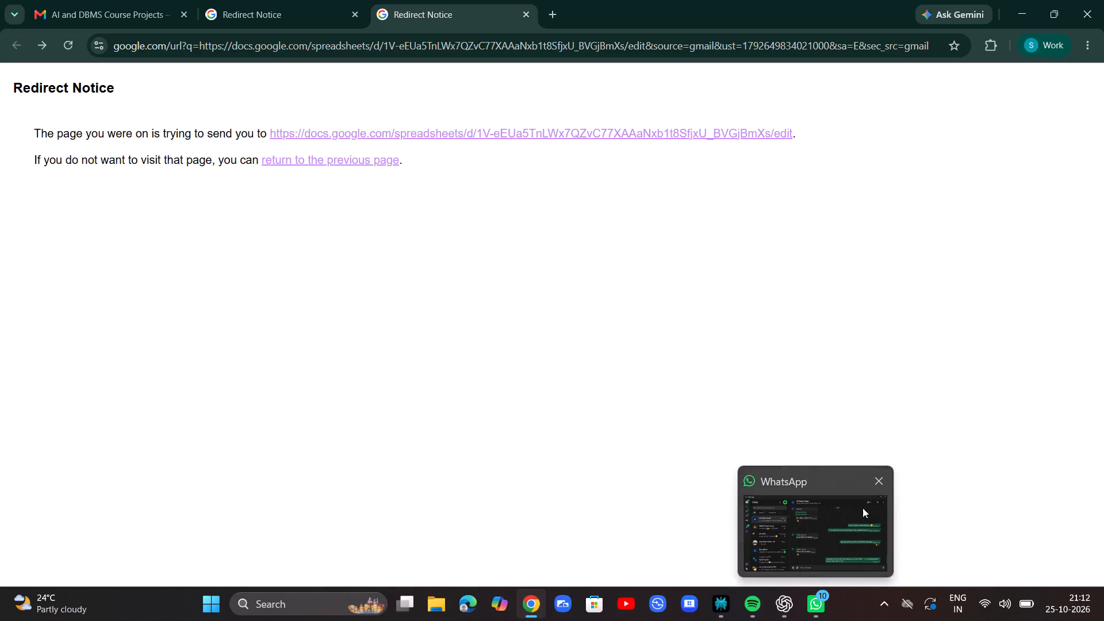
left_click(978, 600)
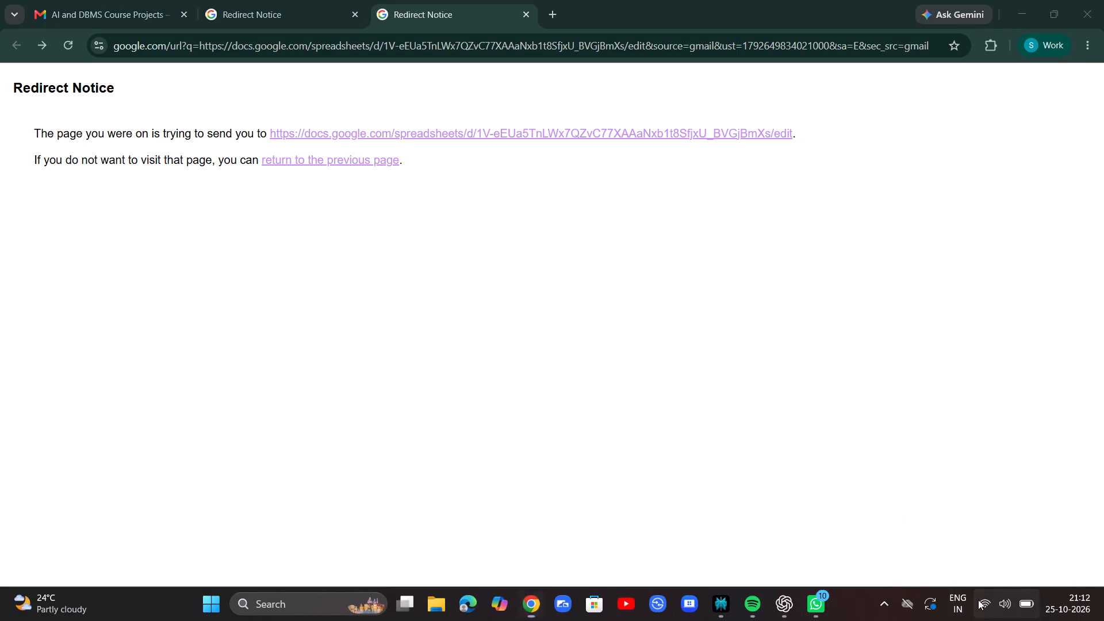
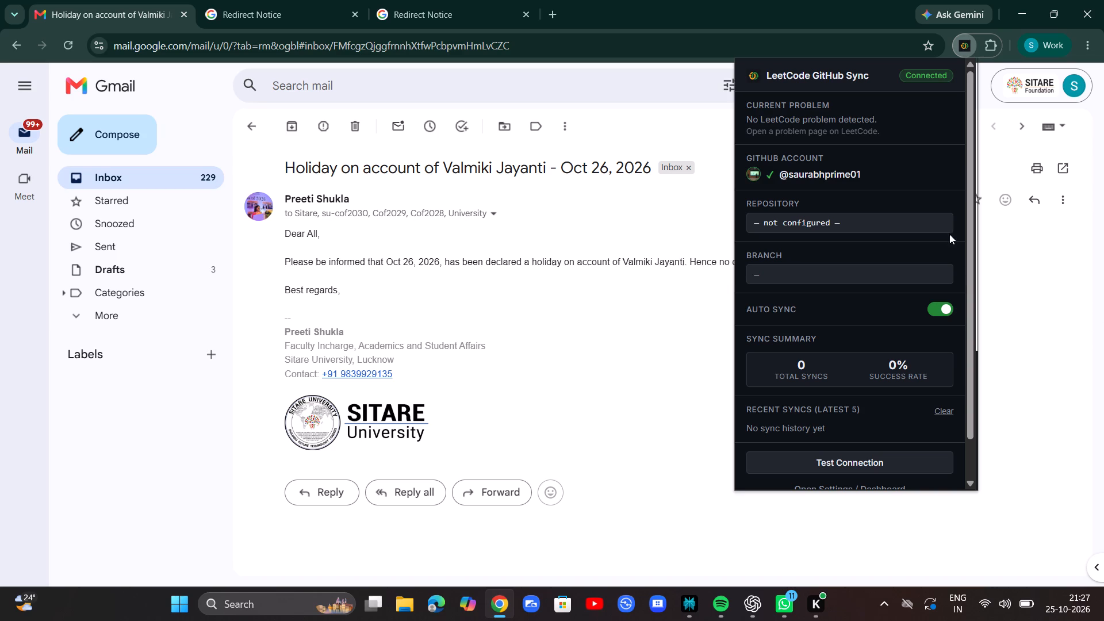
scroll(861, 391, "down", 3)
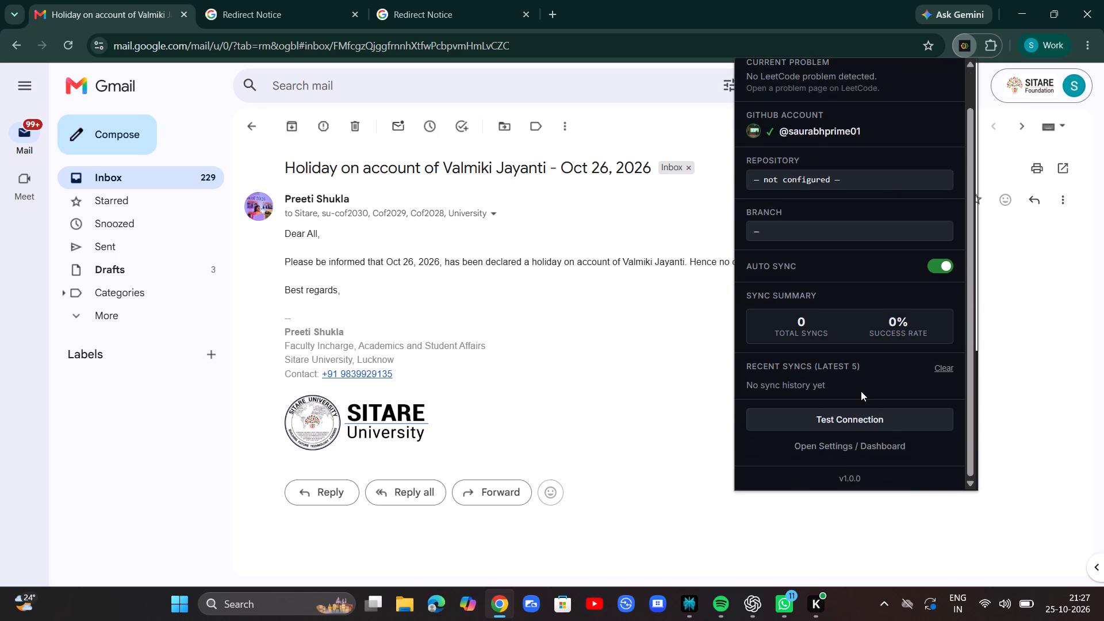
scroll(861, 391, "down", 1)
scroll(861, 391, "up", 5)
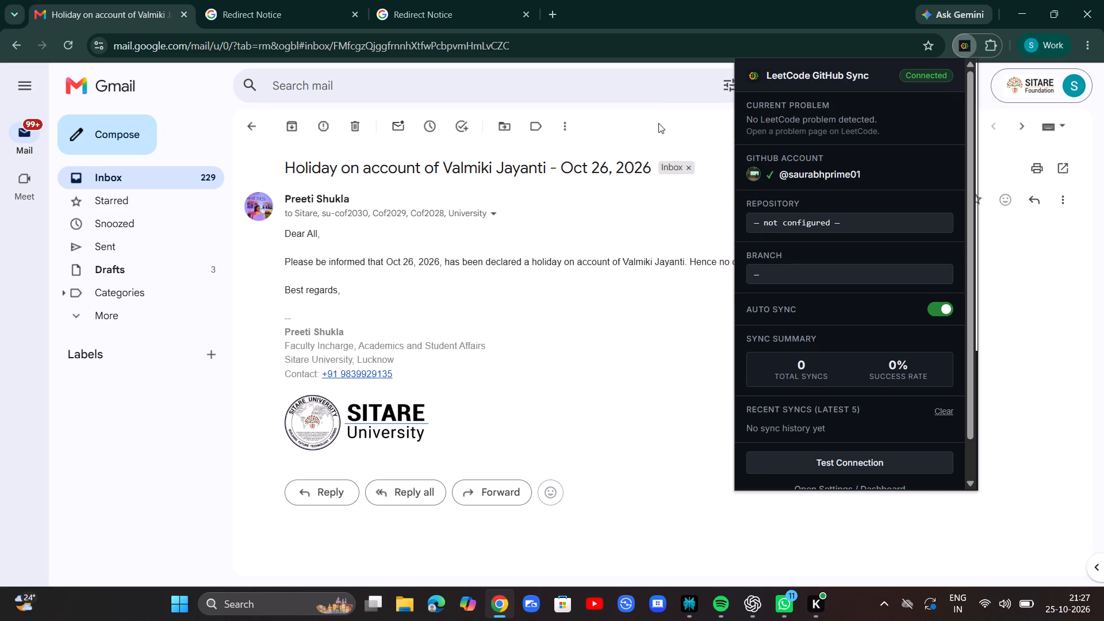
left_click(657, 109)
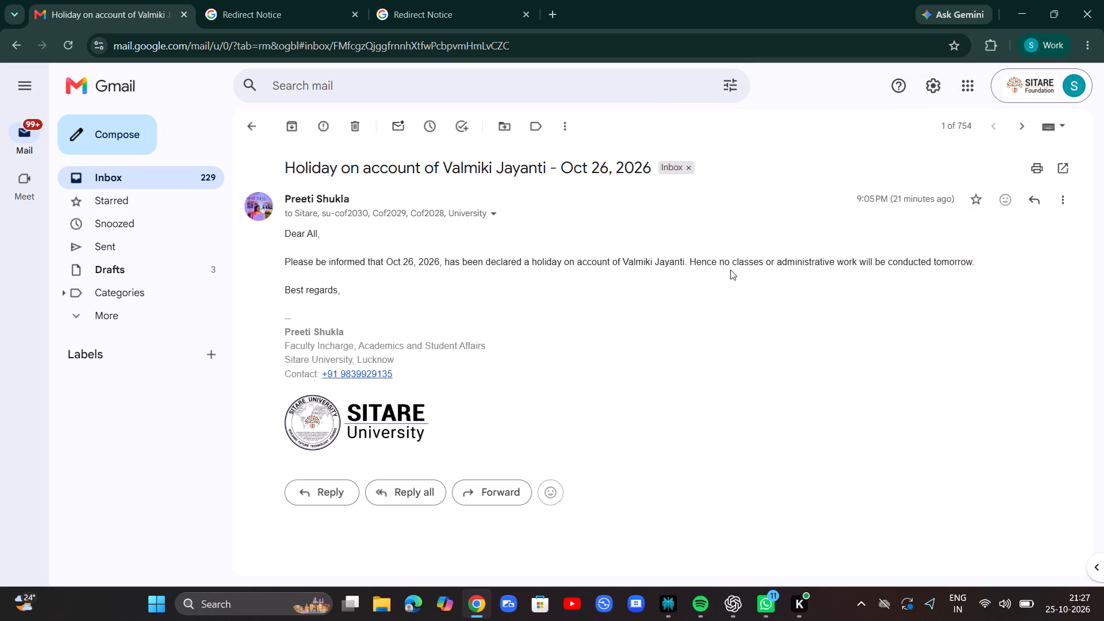